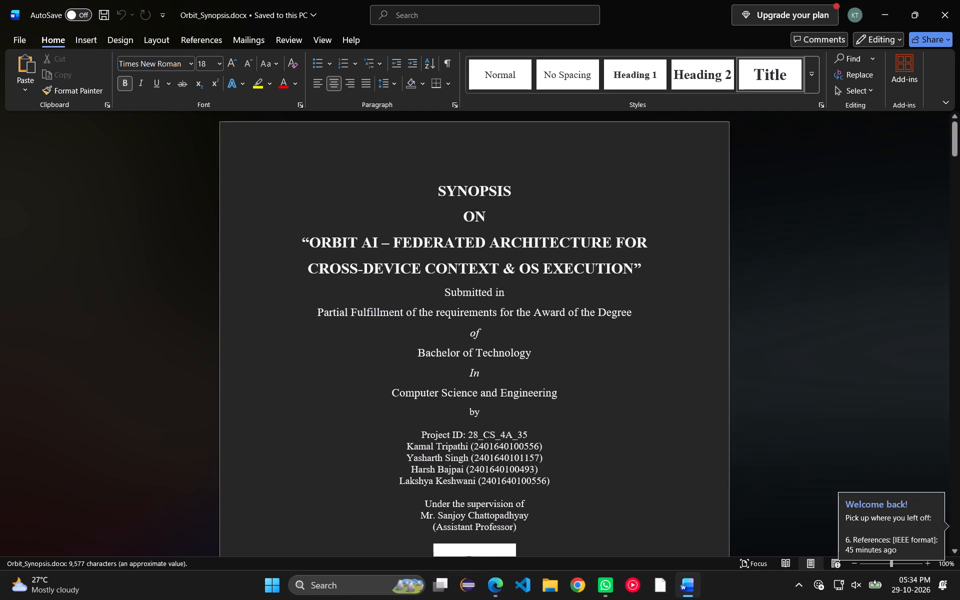
Insert a blank line after the Project ID line on the cover page.
scroll(484, 328, down, 1)
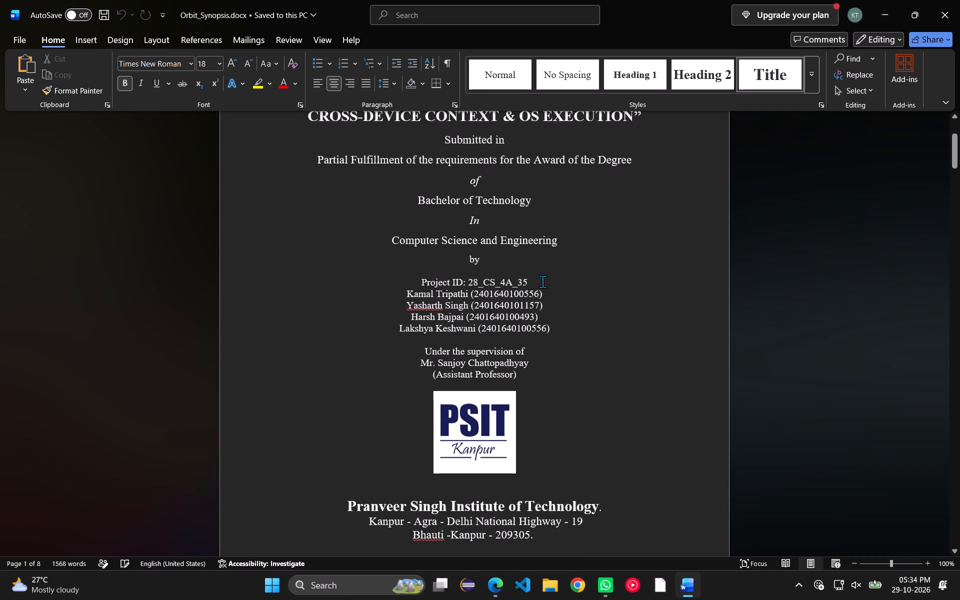
click(542, 281)
key(Return)
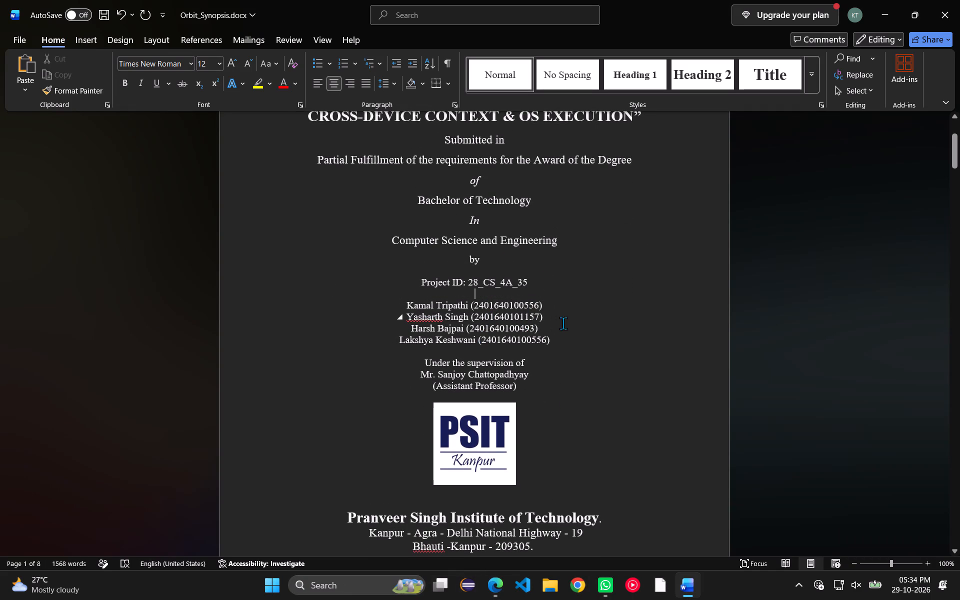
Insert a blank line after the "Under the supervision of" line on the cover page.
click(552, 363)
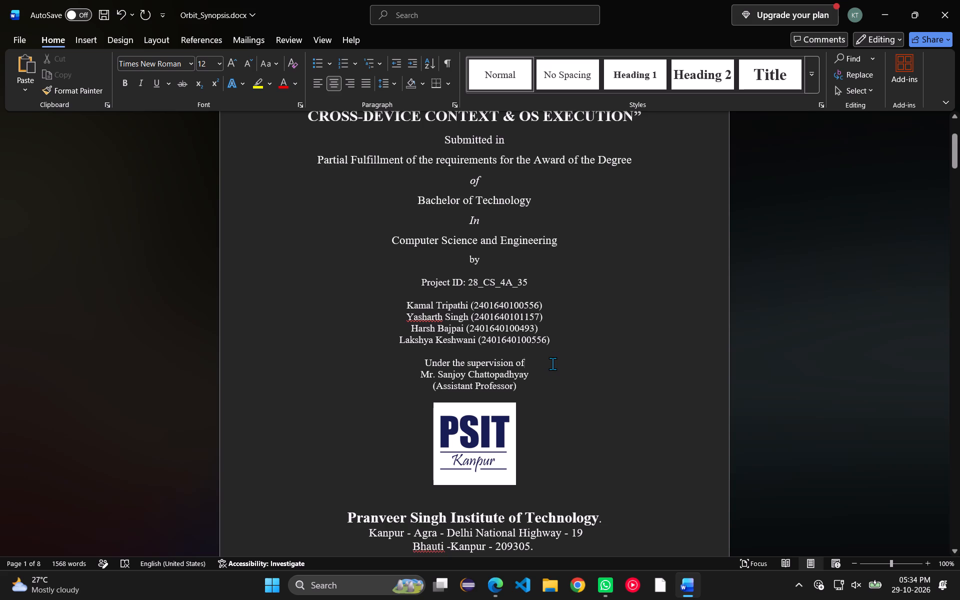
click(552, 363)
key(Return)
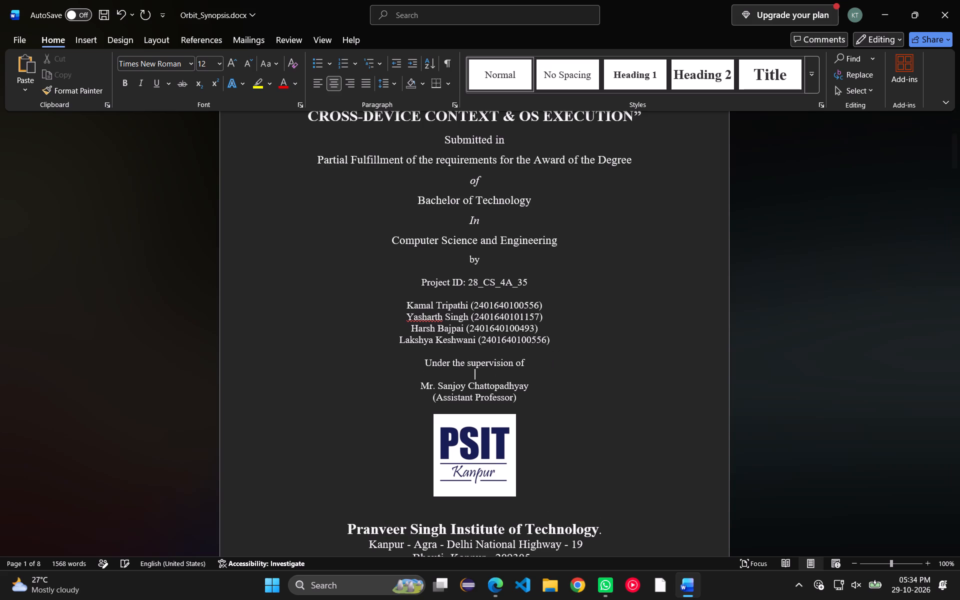
Look through the synopsis from the cover page to the methodology steps and back to the cover page.
scroll(475, 370, down, 1)
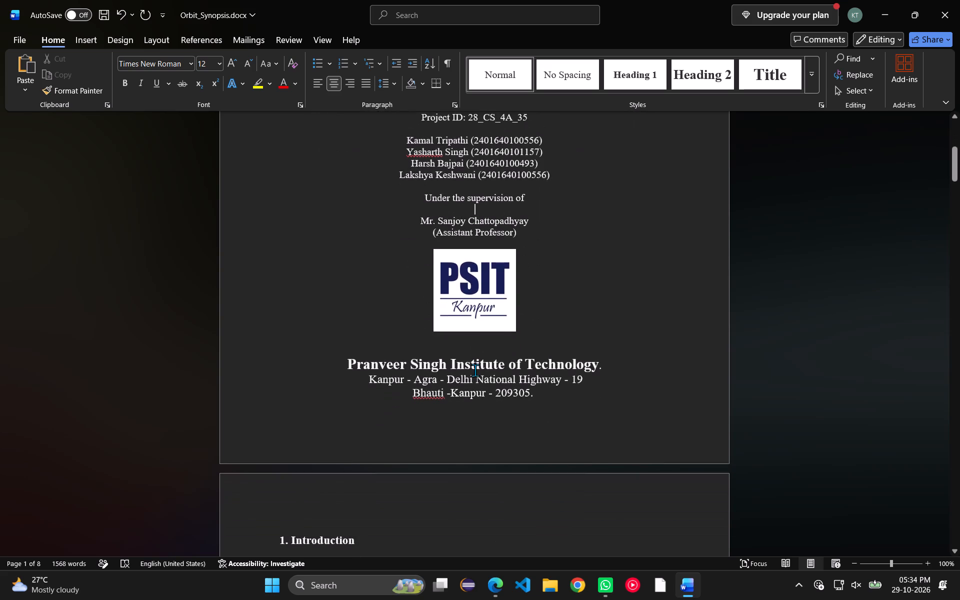
scroll(475, 370, down, 9)
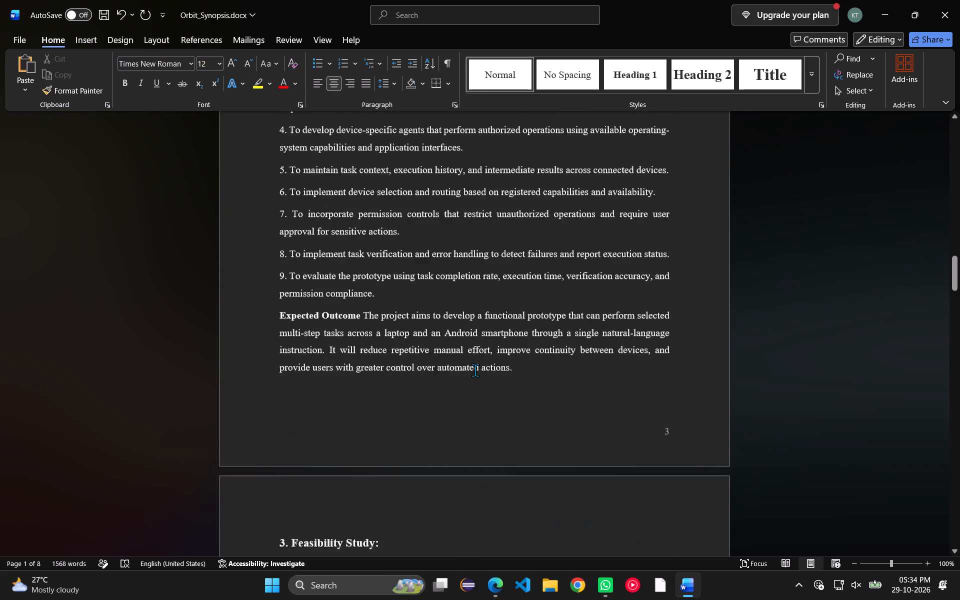
scroll(475, 370, down, 7)
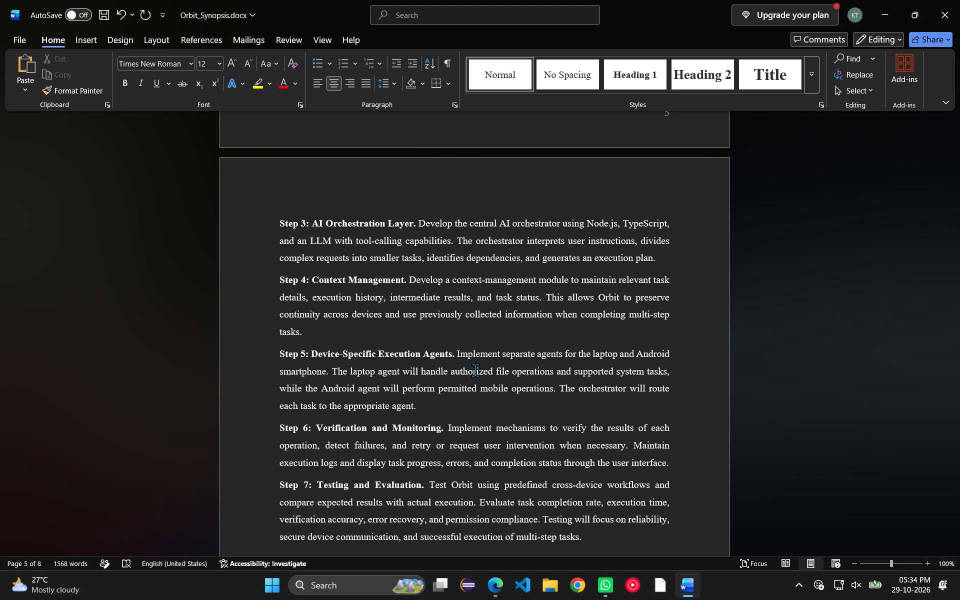
scroll(386, 293, up, 16)
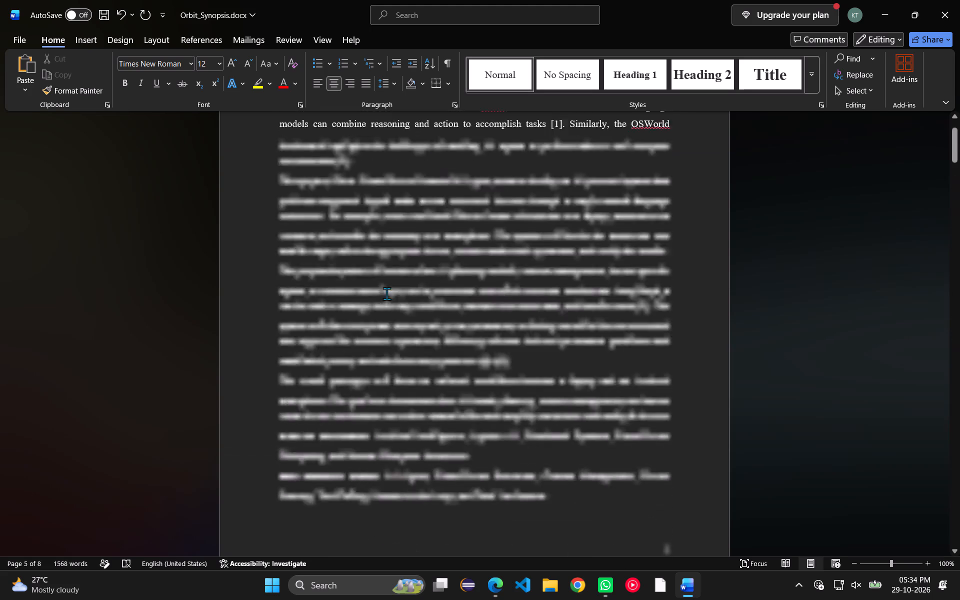
scroll(386, 293, up, 10)
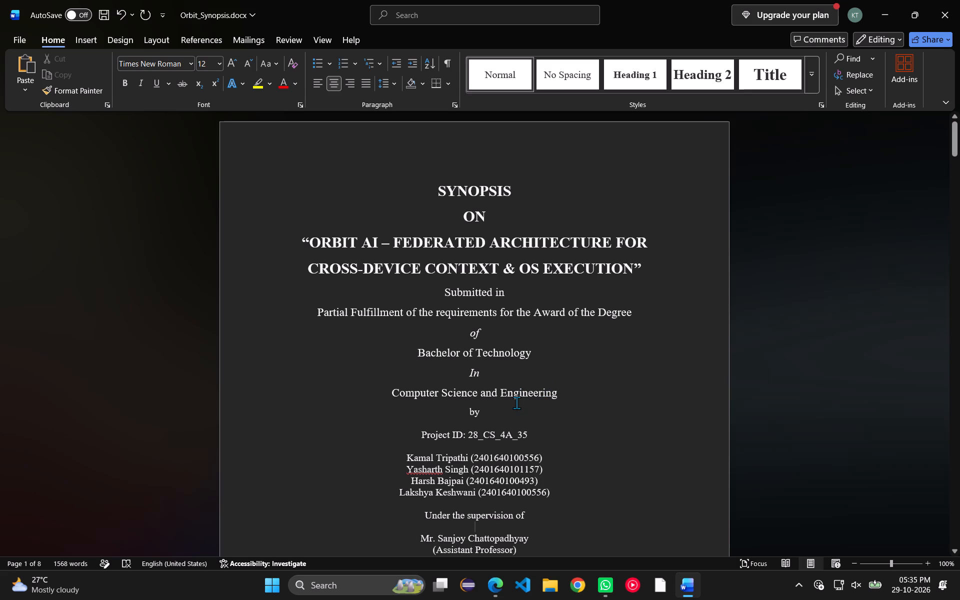
scroll(552, 471, down, 1)
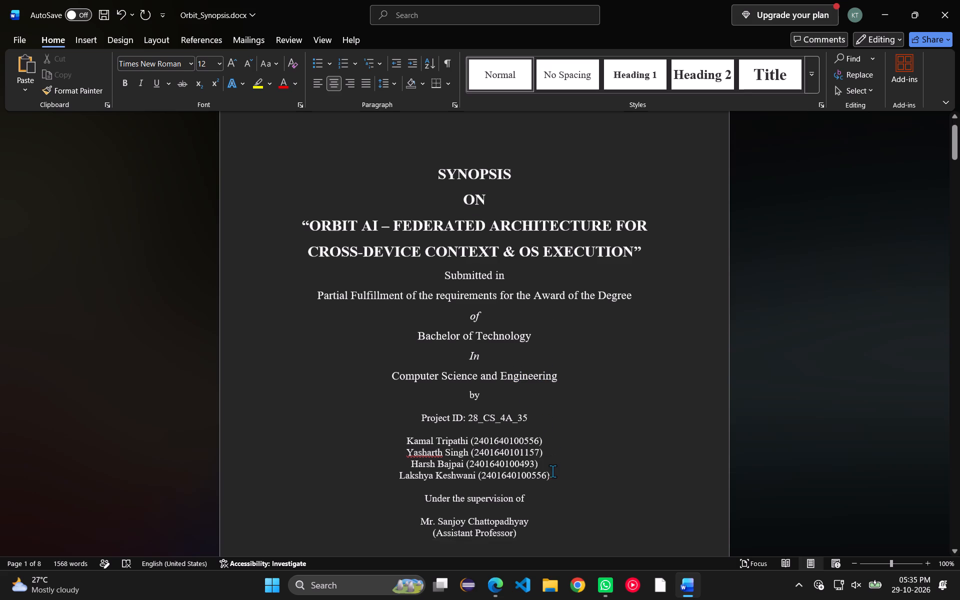
scroll(552, 471, down, 1)
click(556, 381)
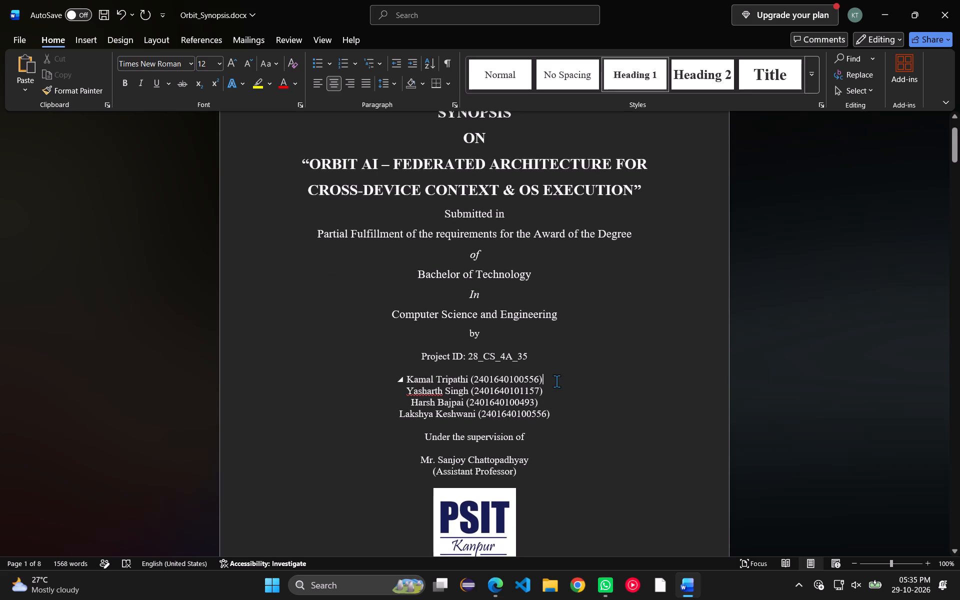
scroll(556, 381, down, 5)
scroll(556, 381, up, 3)
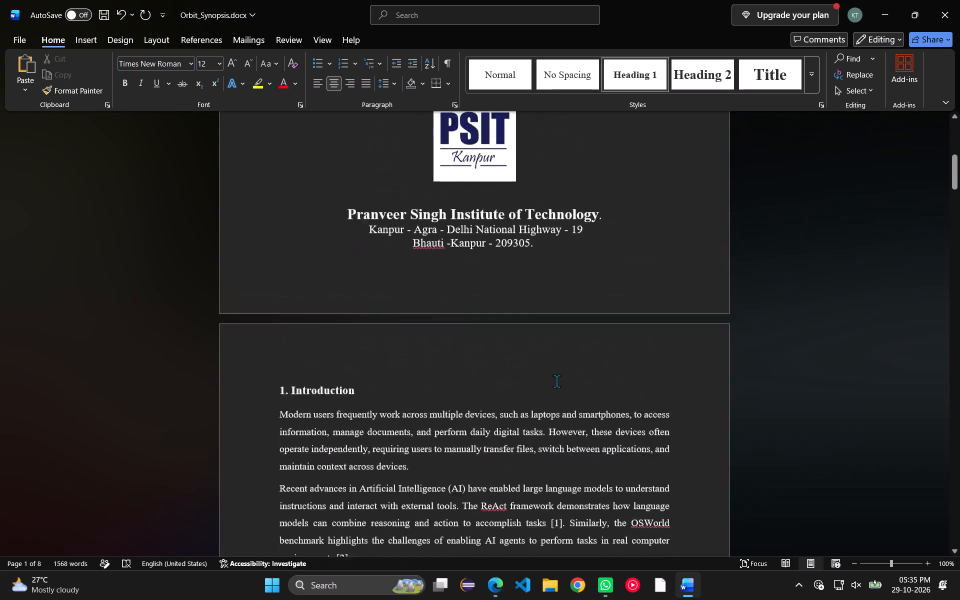
scroll(556, 381, up, 2)
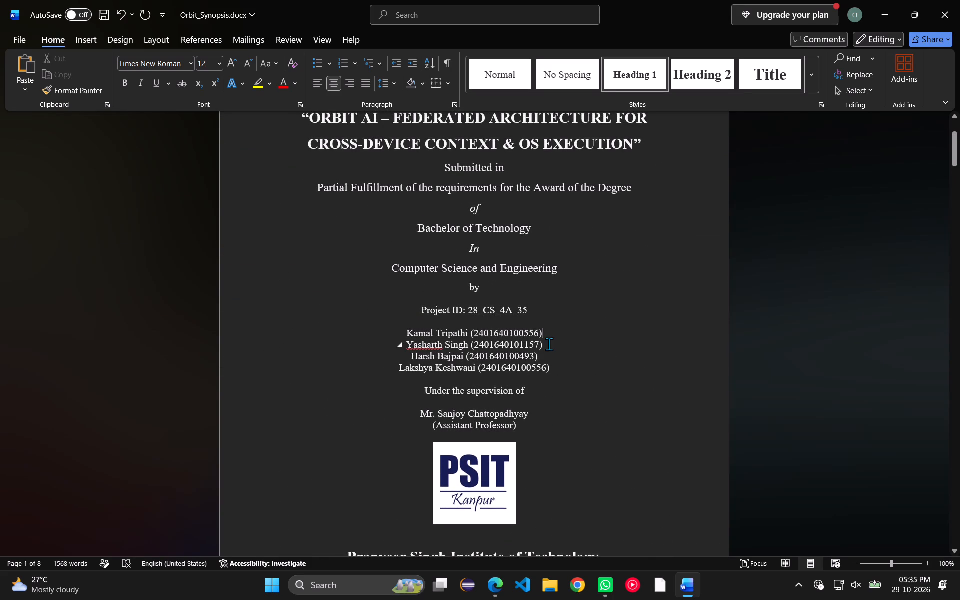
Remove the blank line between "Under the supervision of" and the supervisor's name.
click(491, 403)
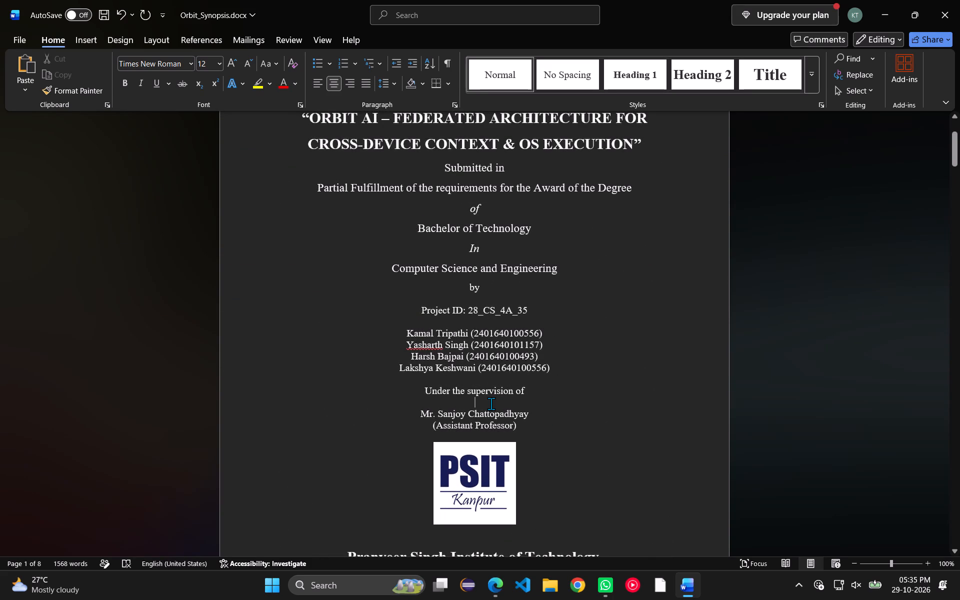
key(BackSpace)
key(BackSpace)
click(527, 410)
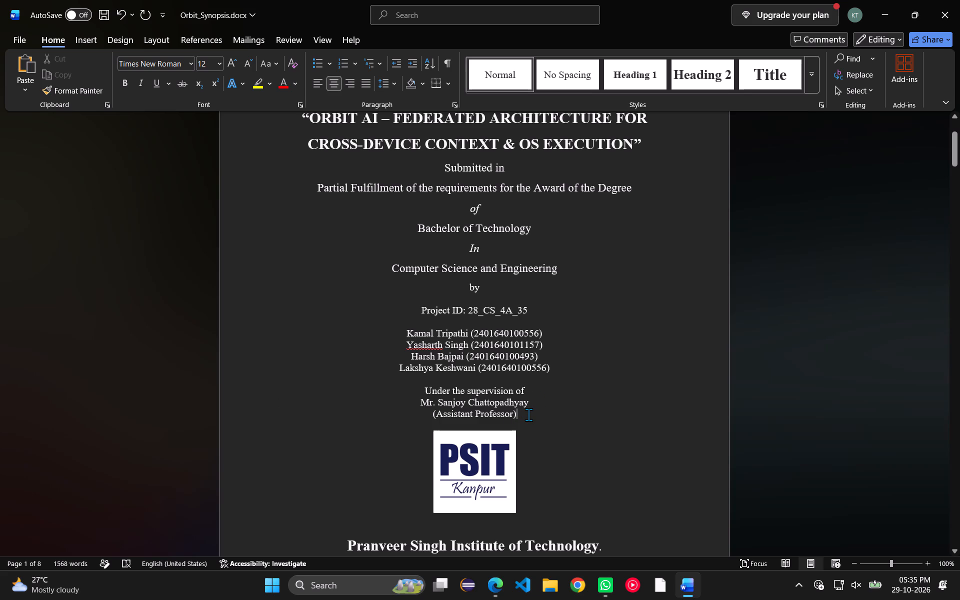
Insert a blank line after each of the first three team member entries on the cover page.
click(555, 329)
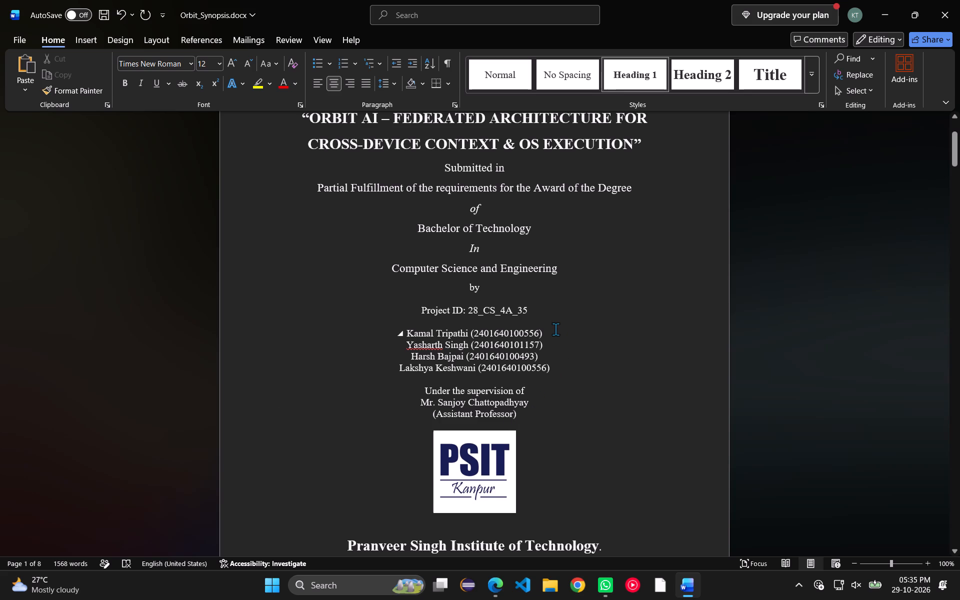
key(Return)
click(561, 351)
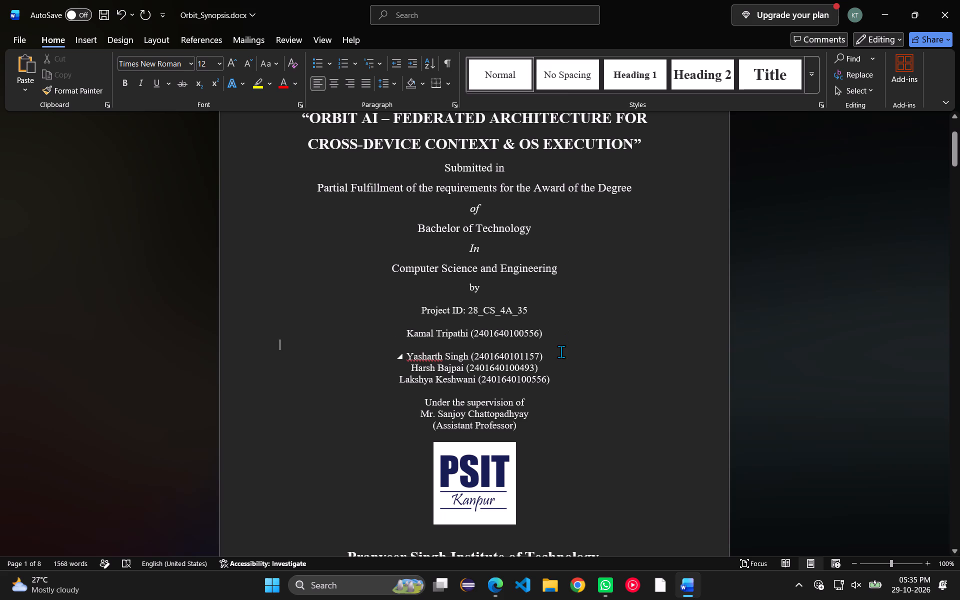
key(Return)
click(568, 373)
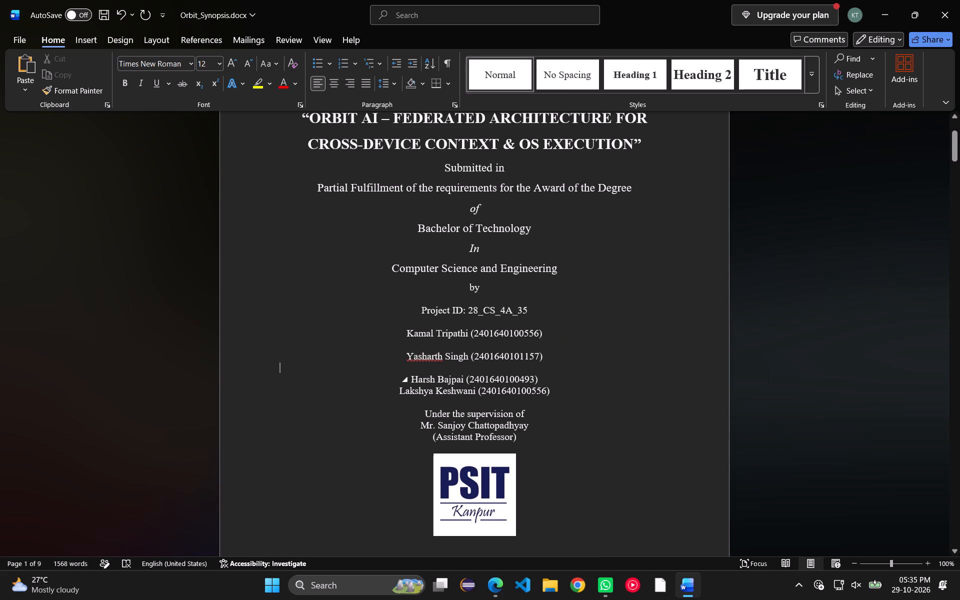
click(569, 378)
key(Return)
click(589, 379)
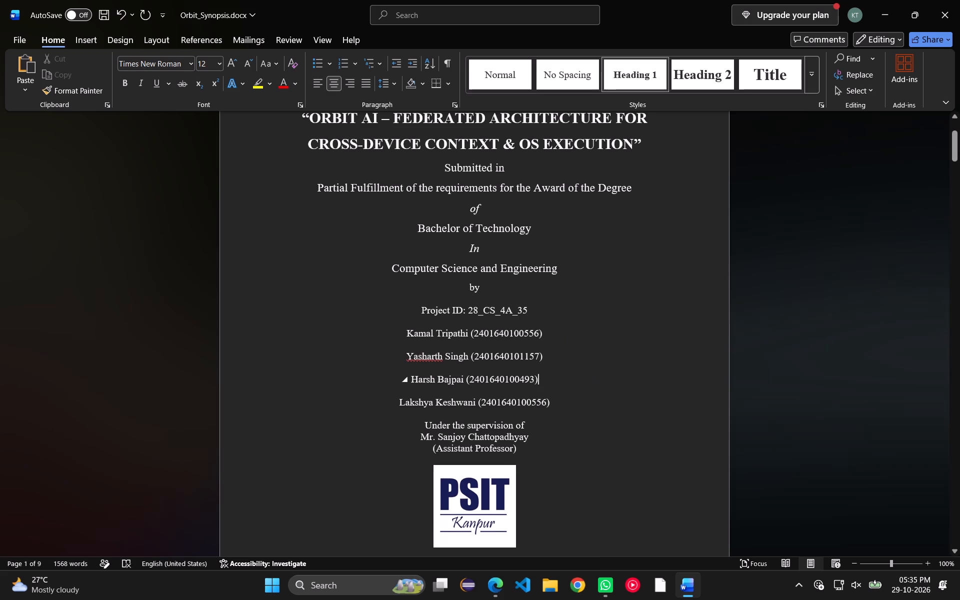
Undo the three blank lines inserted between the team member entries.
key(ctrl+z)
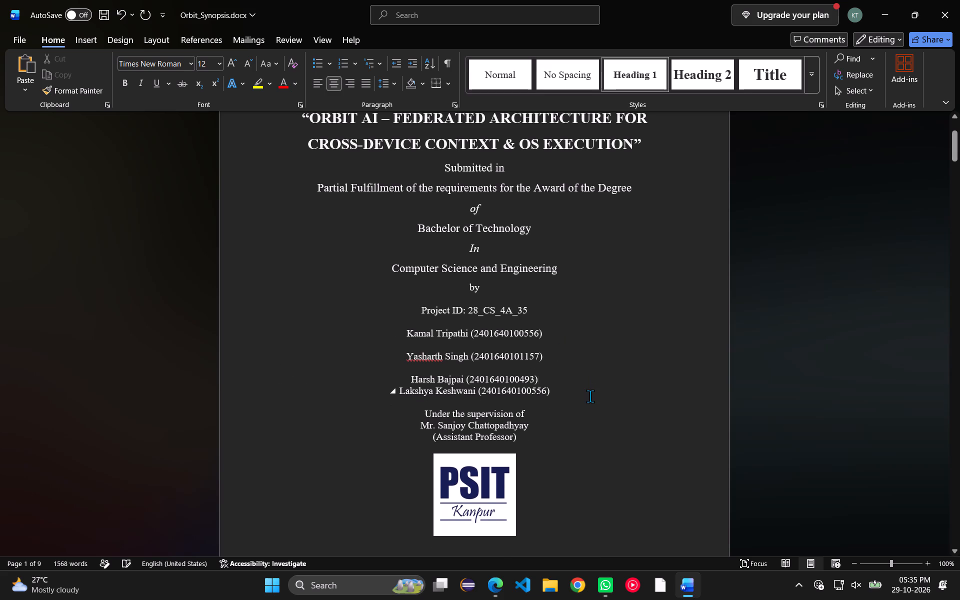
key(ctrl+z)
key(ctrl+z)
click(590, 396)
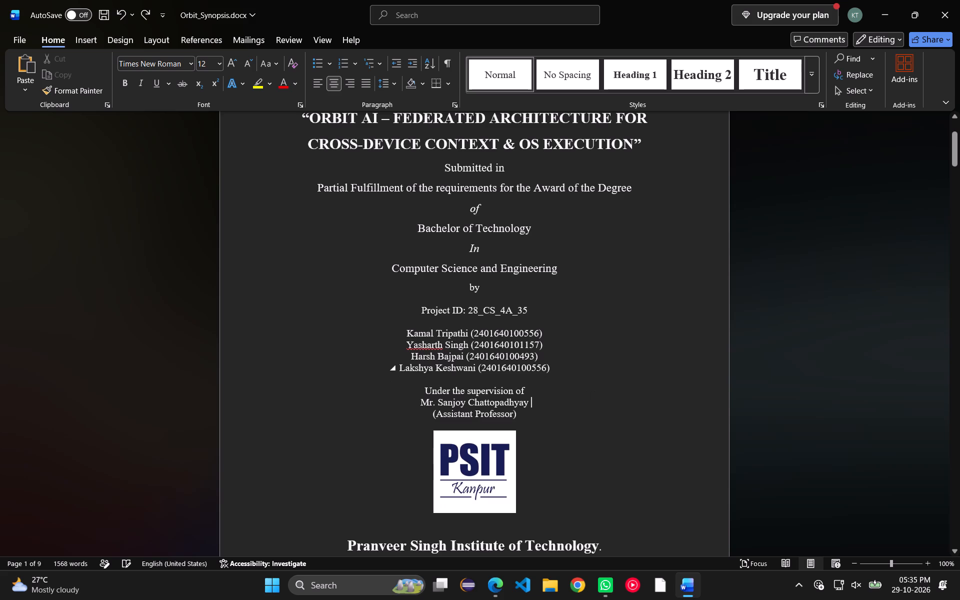
Examine the cover page layout, especially the spacing from the Project ID down to the supervisor details.
scroll(590, 396, up, 5)
scroll(590, 396, down, 1)
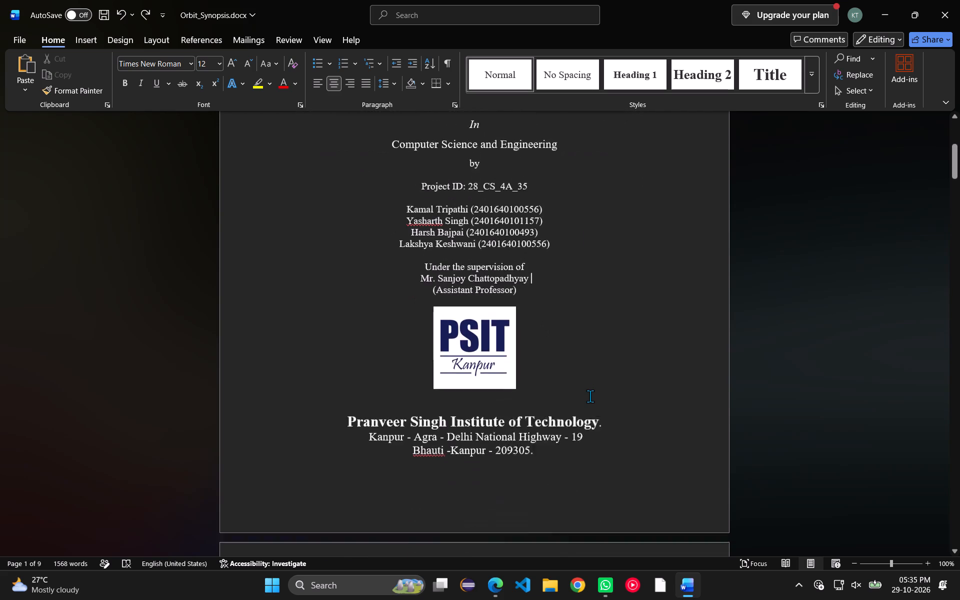
scroll(590, 396, down, 1)
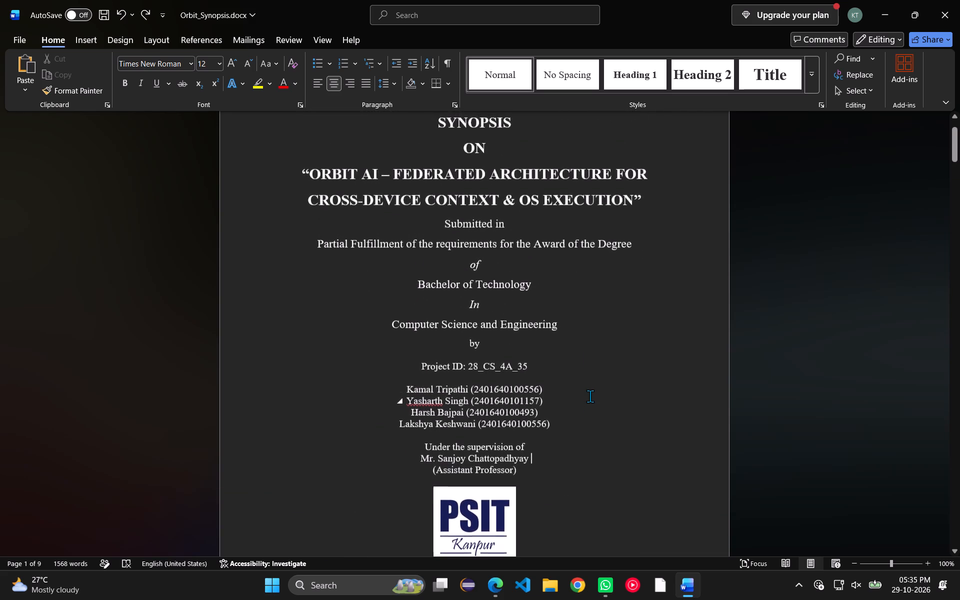
scroll(590, 396, down, 1)
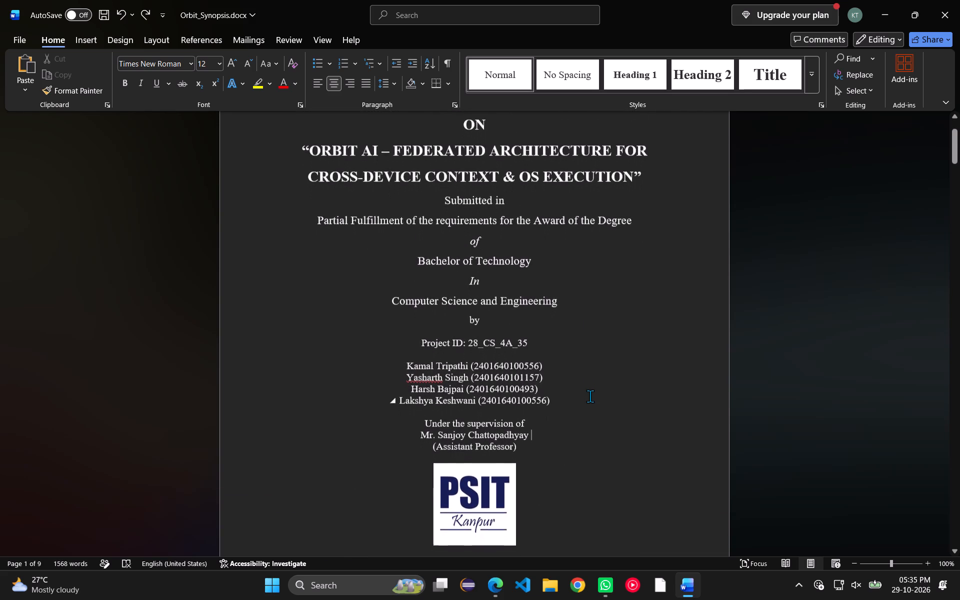
scroll(590, 396, down, 1)
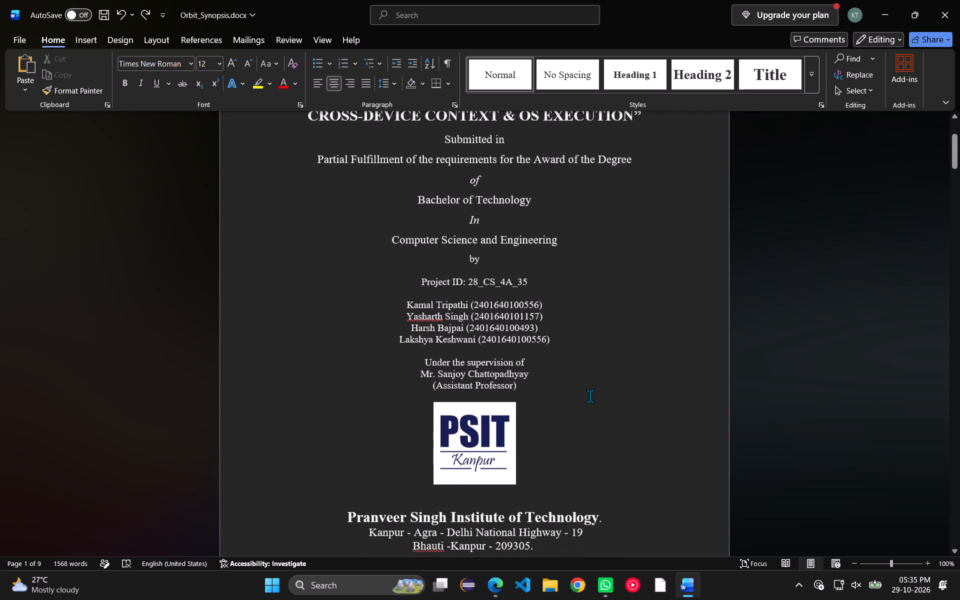
scroll(590, 396, down, 1)
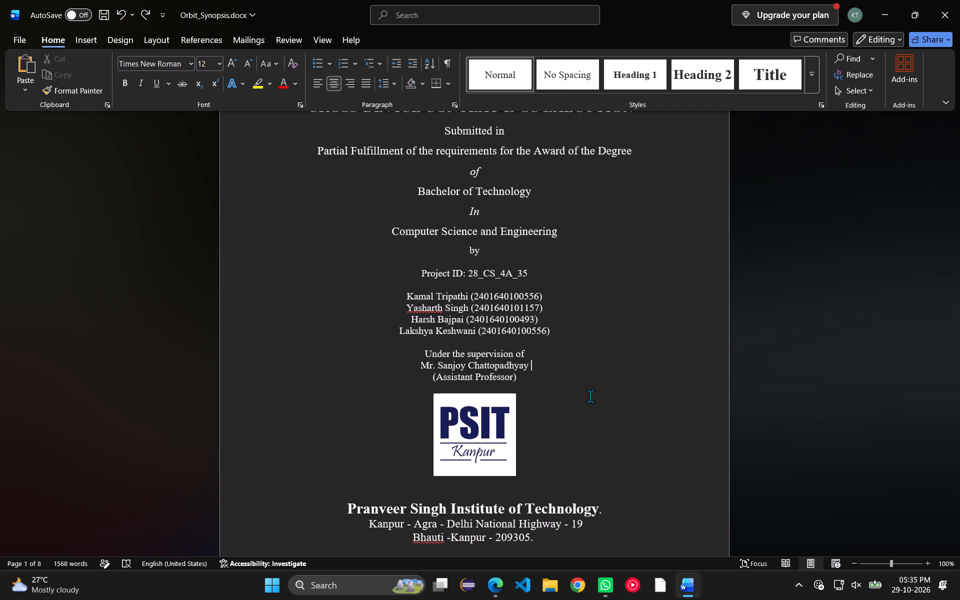
click(590, 396)
drag(590, 396, 545, 274)
click(560, 369)
drag(554, 373, 464, 272)
click(567, 396)
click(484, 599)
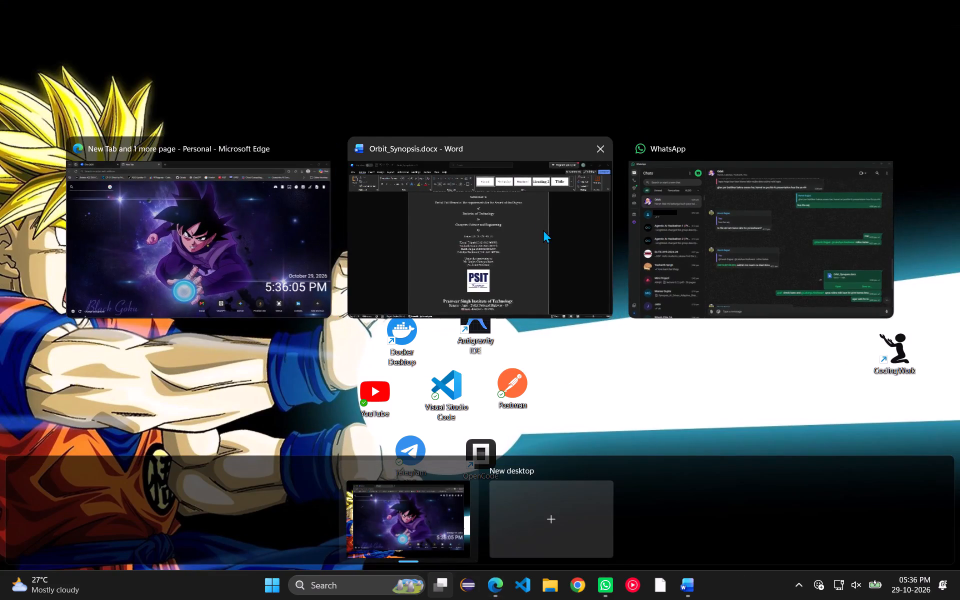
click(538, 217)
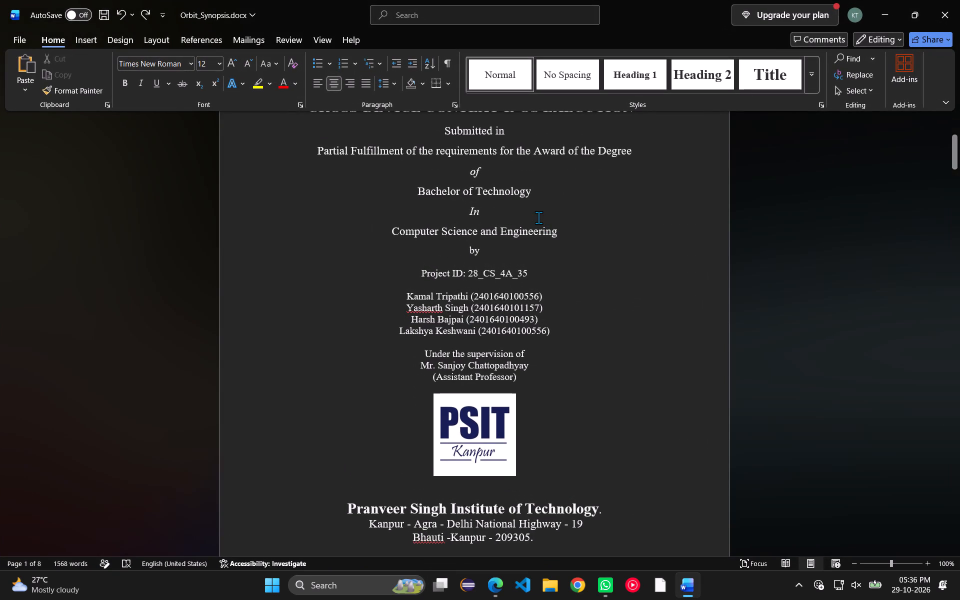
Read through the Introduction section on page 2, down to the project field and key technical terms.
scroll(538, 217, down, 3)
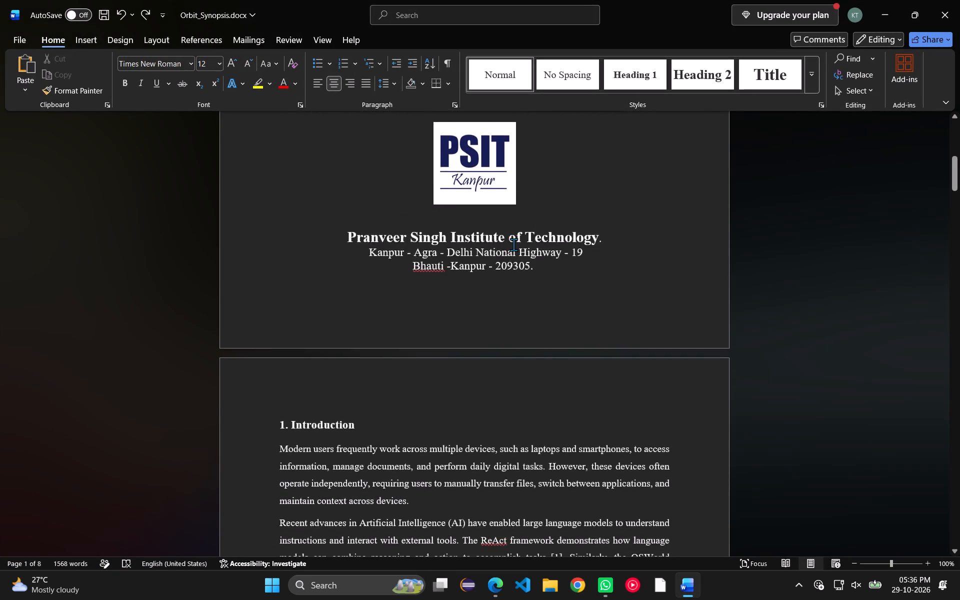
scroll(513, 244, down, 2)
click(473, 255)
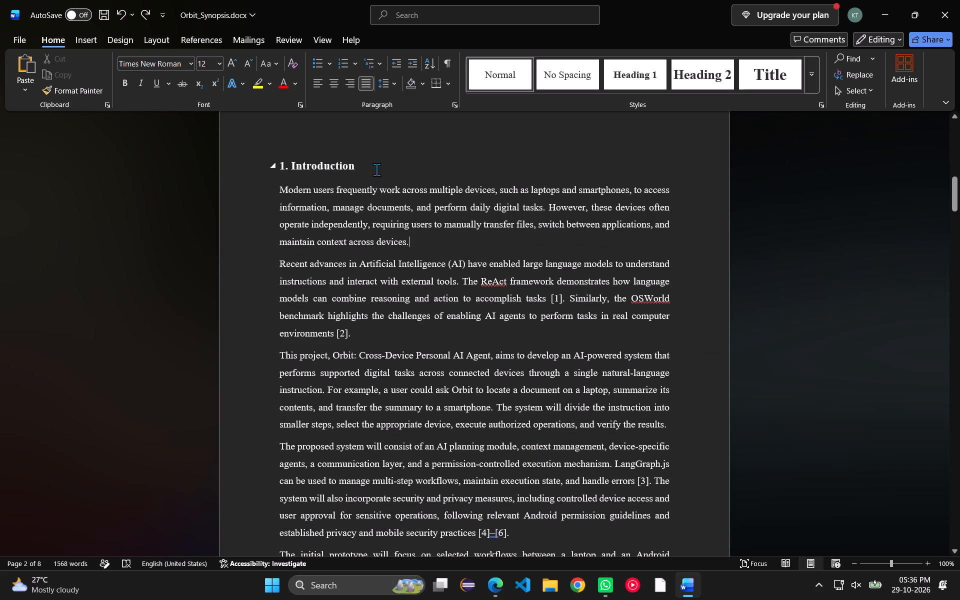
click(302, 220)
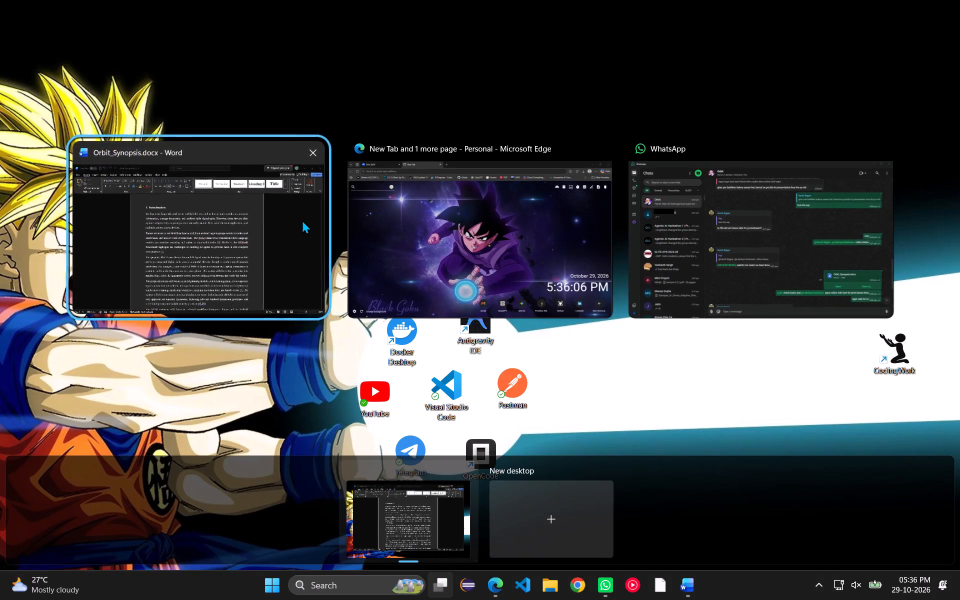
scroll(434, 320, down, 2)
scroll(434, 320, up, 1)
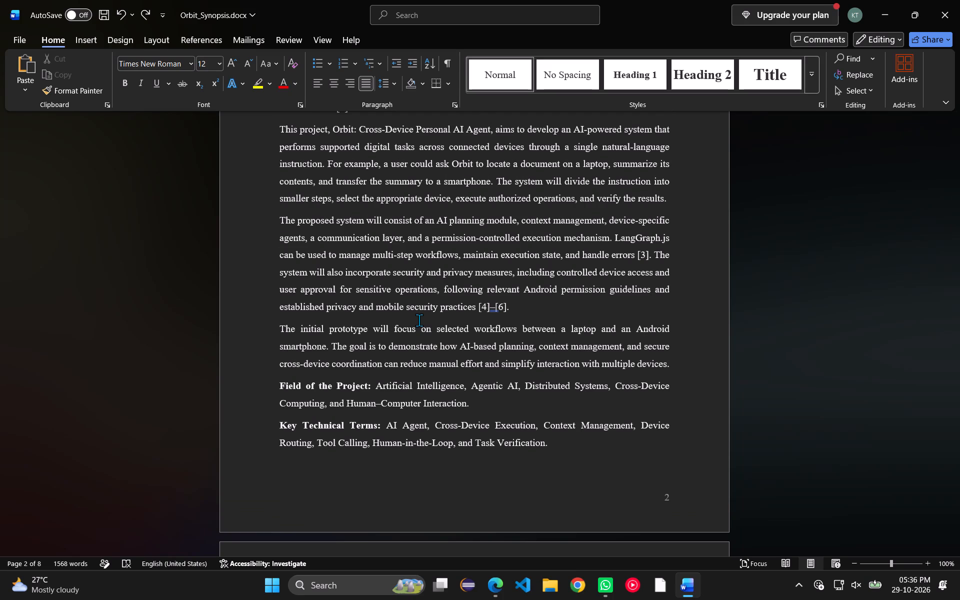
click(385, 319)
click(437, 332)
click(457, 358)
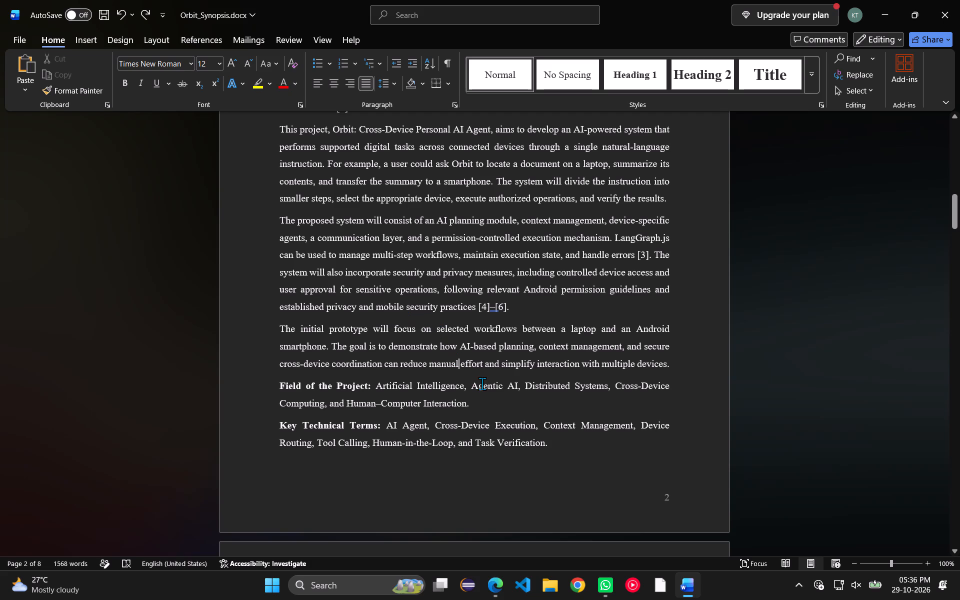
click(482, 383)
Read through the Project Objective section on page 3, from the main objective down to the specific objectives and expected outcome.
click(435, 406)
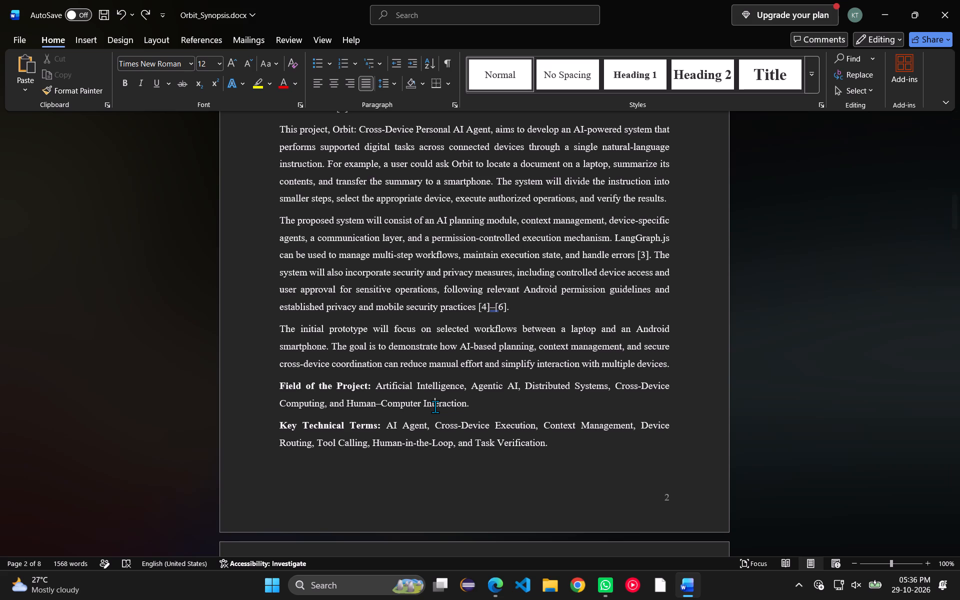
scroll(435, 406, down, 3)
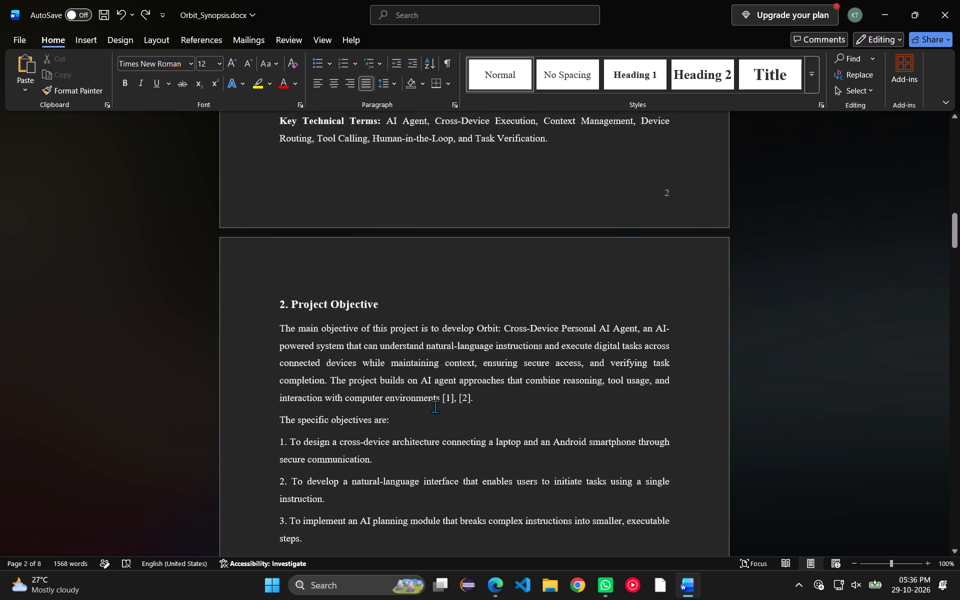
scroll(435, 406, down, 1)
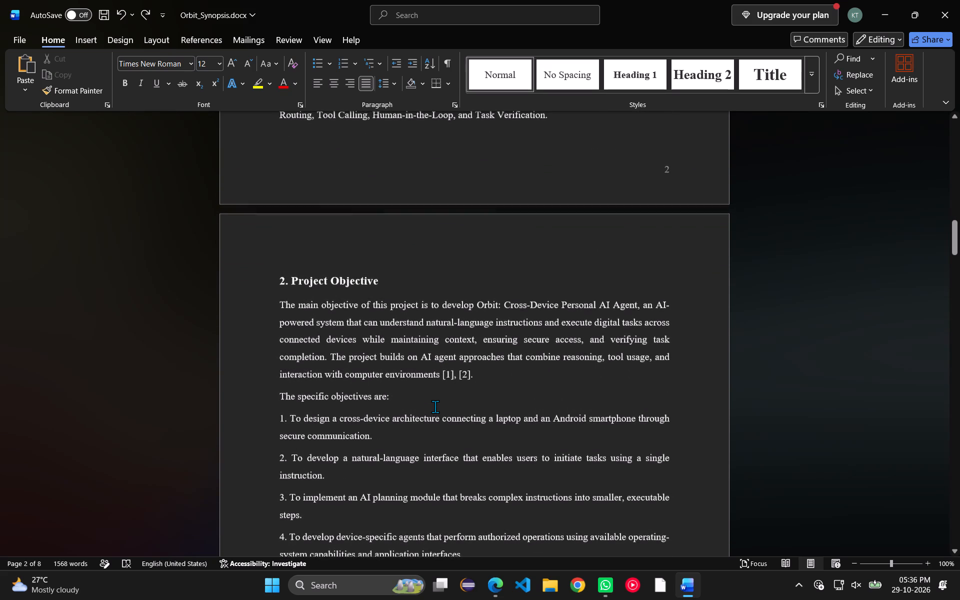
scroll(420, 427, down, 1)
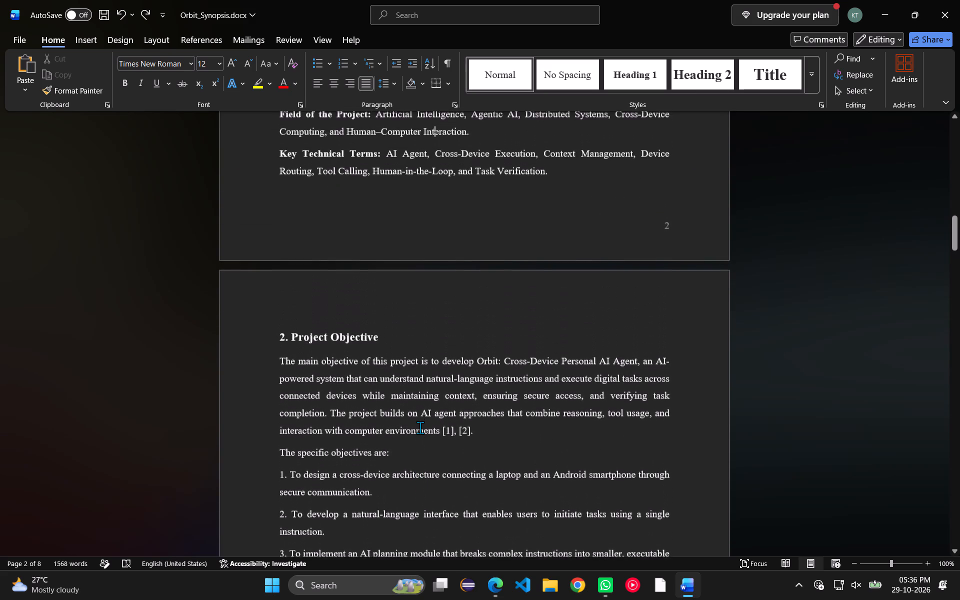
scroll(420, 427, down, 1)
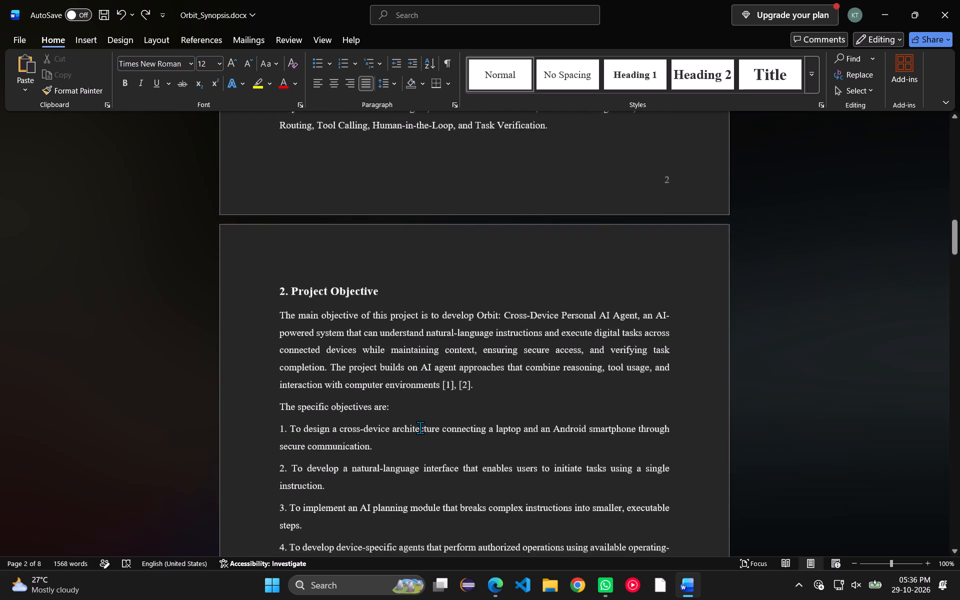
scroll(420, 427, down, 1)
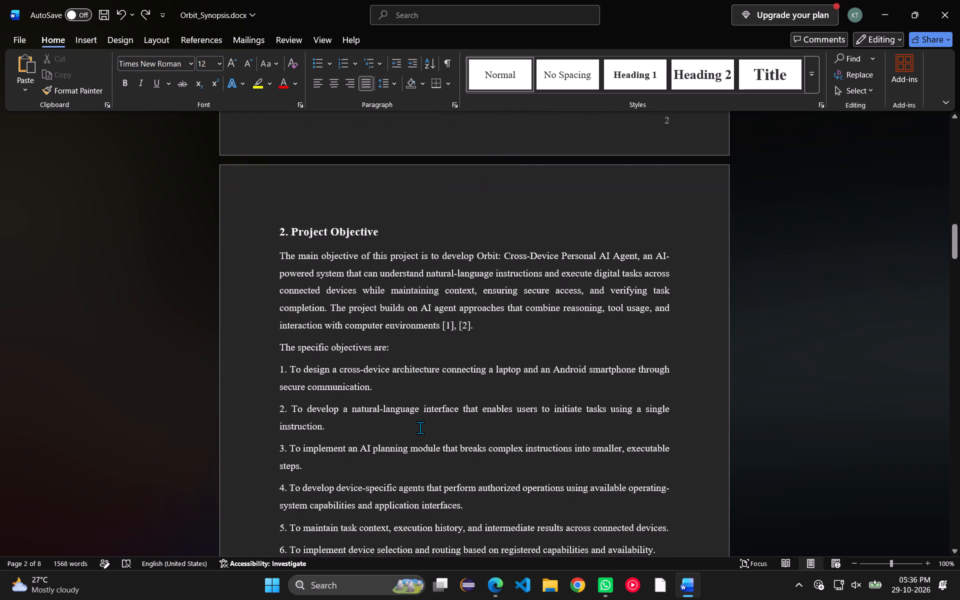
scroll(420, 427, down, 3)
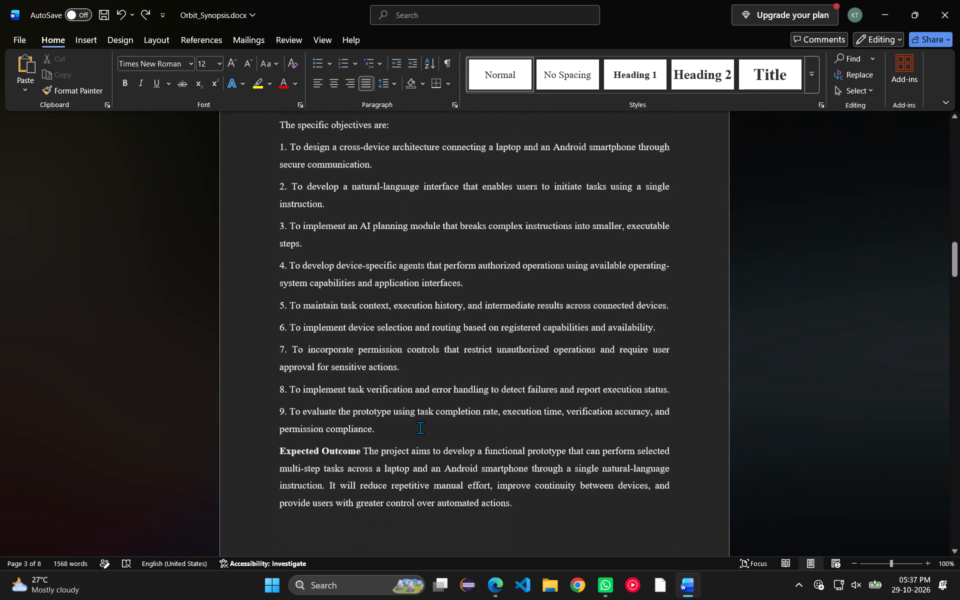
Delete the manually typed numbers 1., 2. and 3. from the start of the first three specific objectives in the Project Objective section.
click(288, 147)
key(BackSpace)
key(BackSpace)
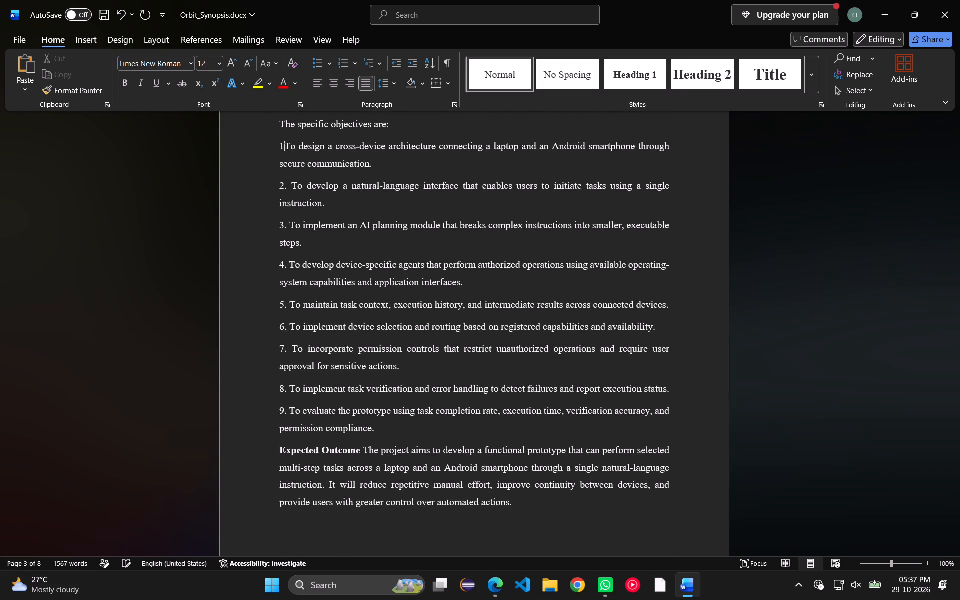
key(BackSpace)
click(289, 187)
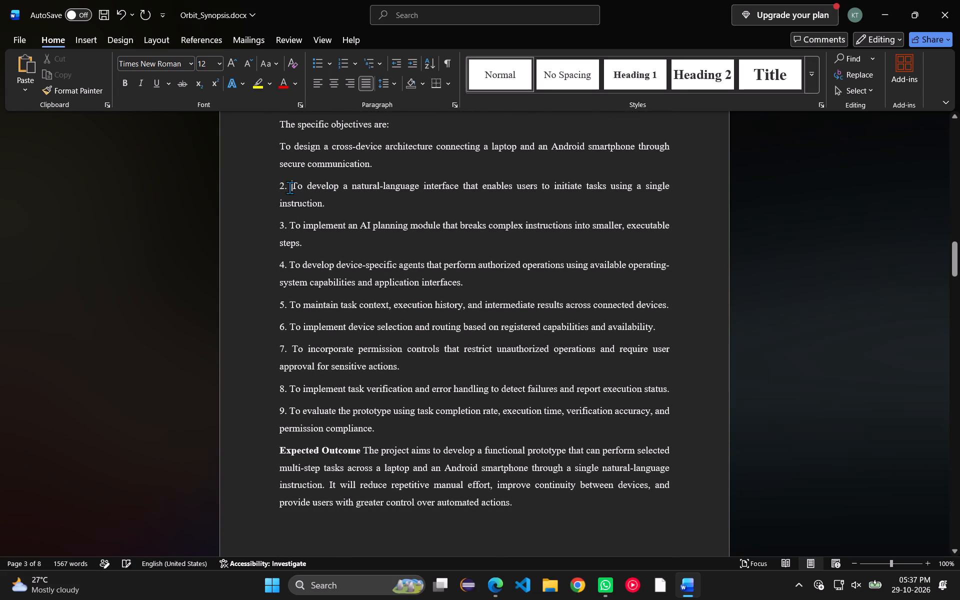
key(BackSpace)
key(BackSpace)
key(BackSpace)
click(289, 226)
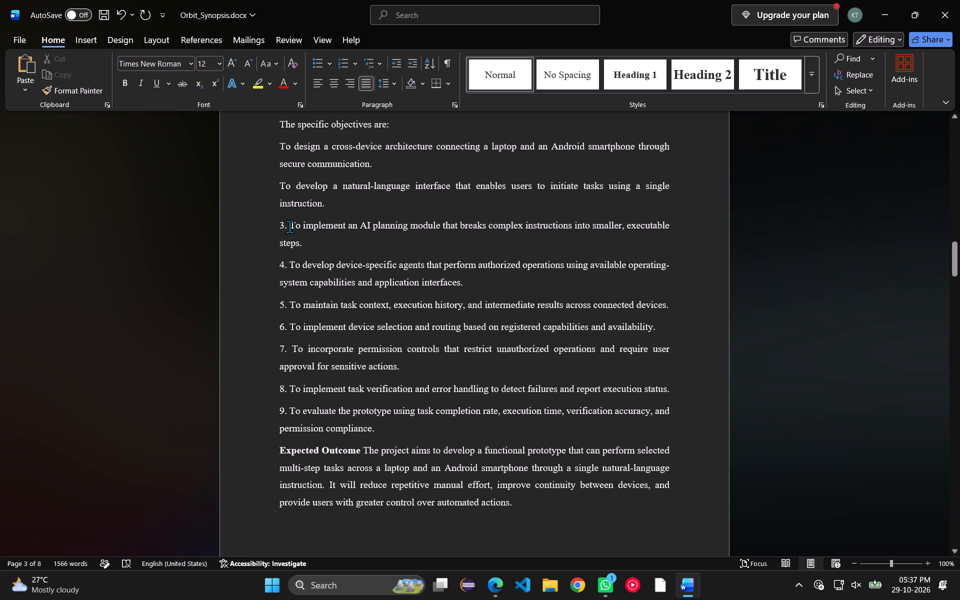
key(BackSpace)
key(BackSpace)
key(BackSpace)
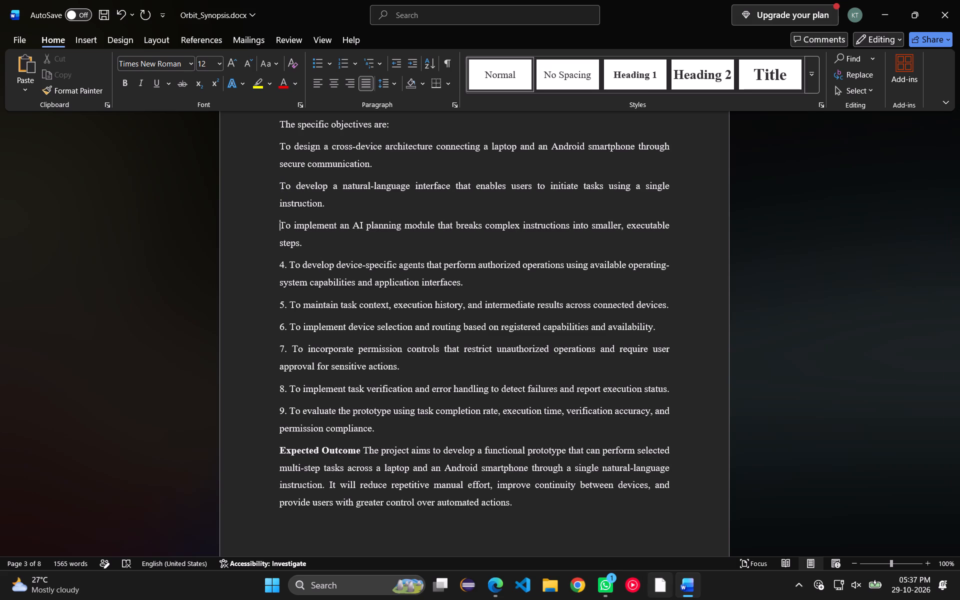
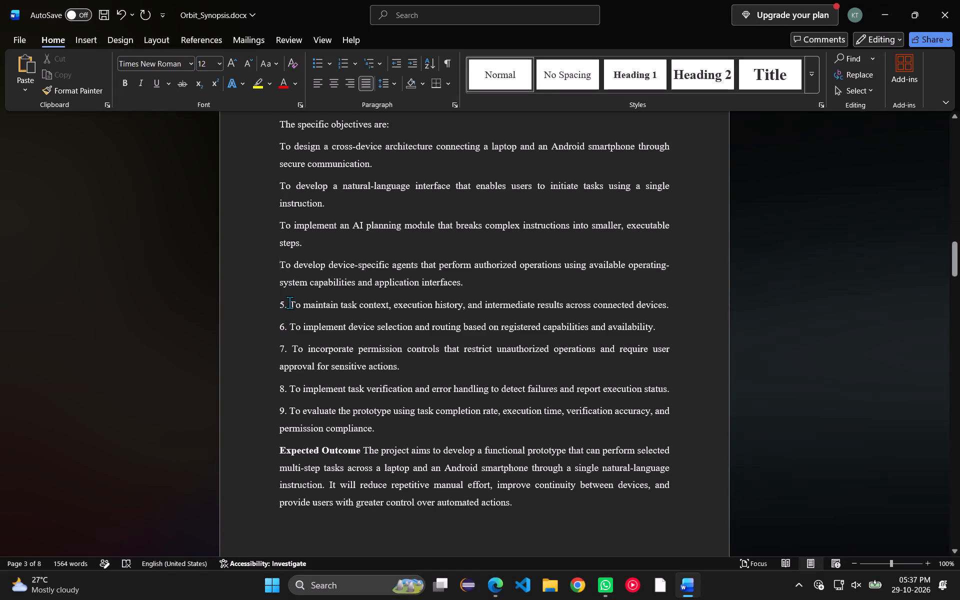
Delete the manually typed numbers 5., 6. and 7. from the start of their specific objectives in the Project Objective section.
click(289, 302)
key(BackSpace)
key(BackSpace)
key(BackSpace)
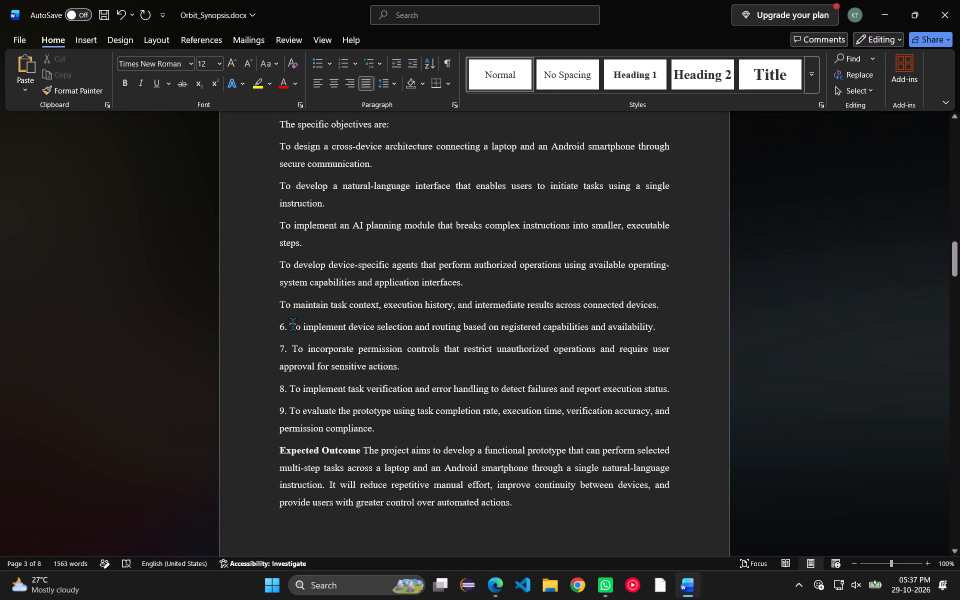
click(292, 324)
key(Left)
key(BackSpace)
key(BackSpace)
key(BackSpace)
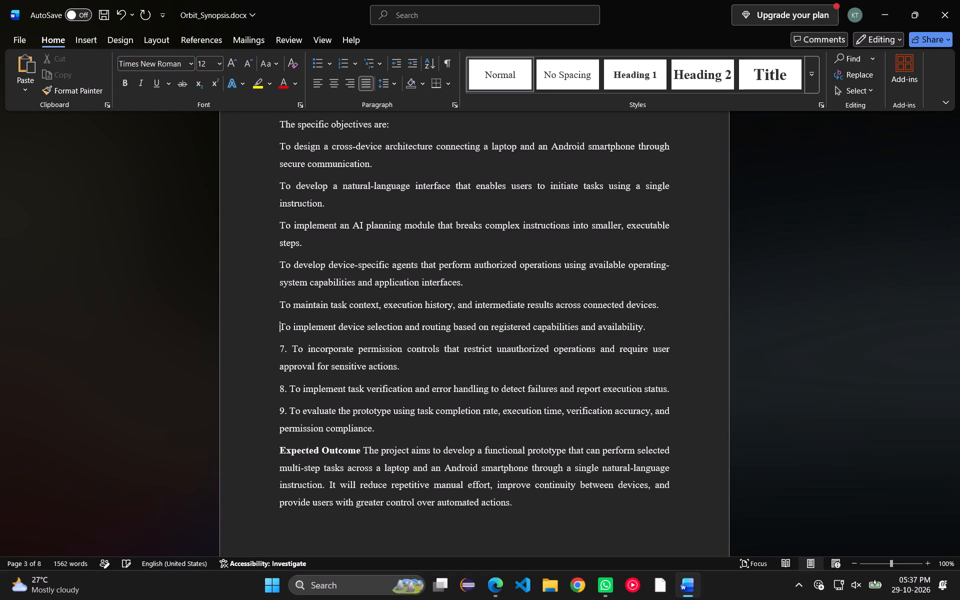
click(294, 347)
key(BackSpace)
key(BackSpace)
key(BackSpace)
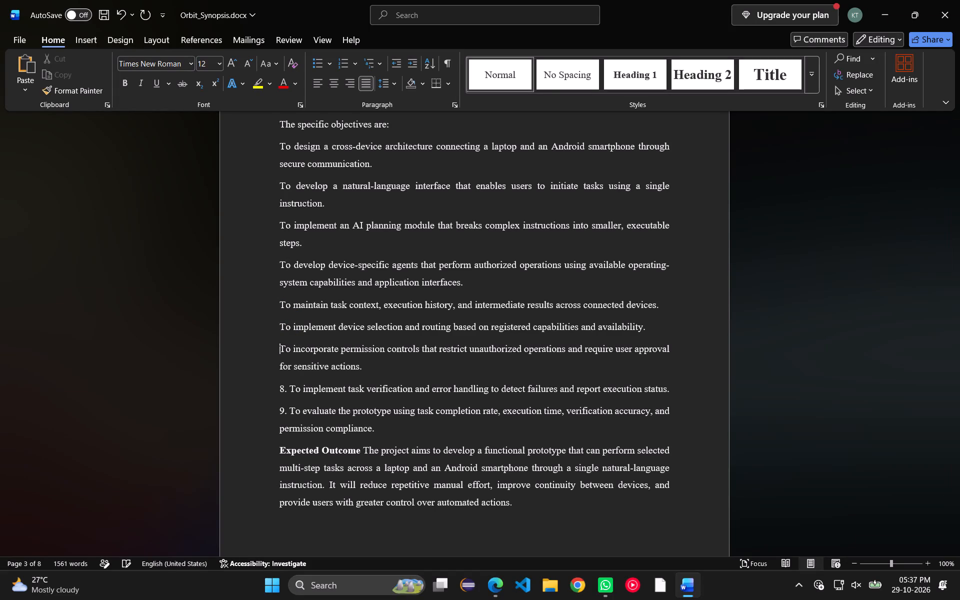
Delete the manually typed numbers 8. and 9. from the last two specific objectives, keeping them as separate paragraphs.
click(288, 386)
key(BackSpace)
key(BackSpace)
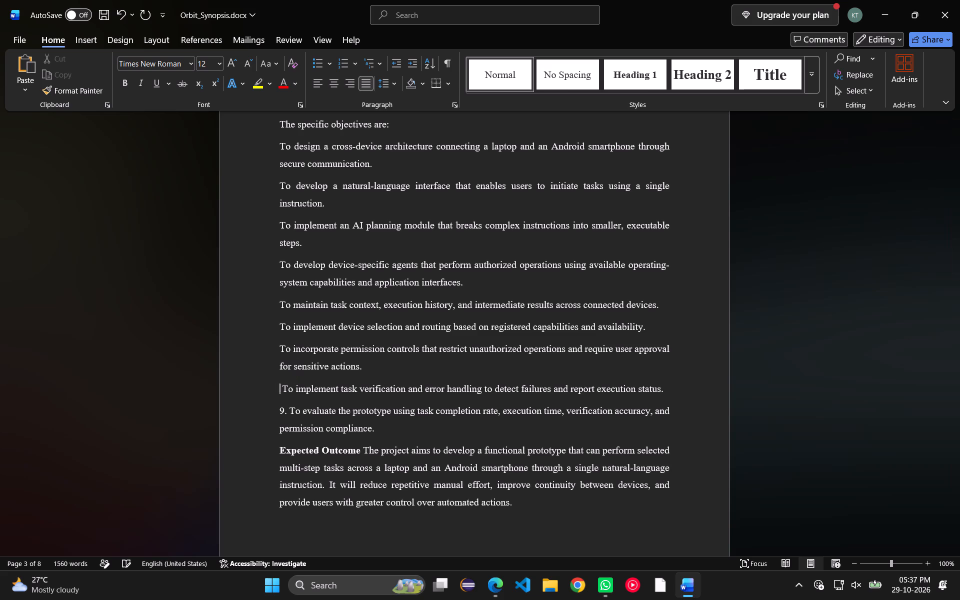
key(Right)
key(BackSpace)
click(287, 417)
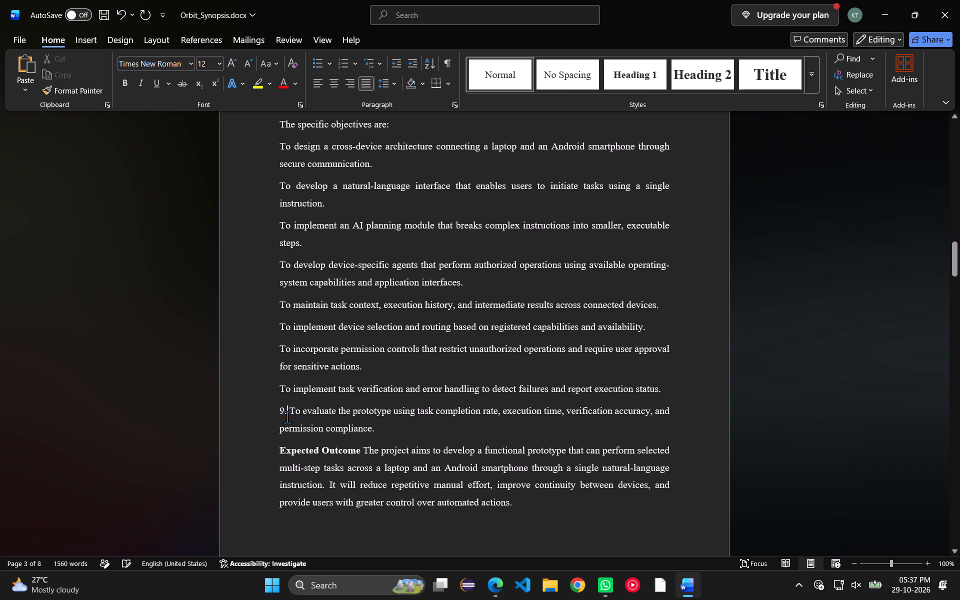
key(asterisk)
key(BackSpace)
key(BackSpace)
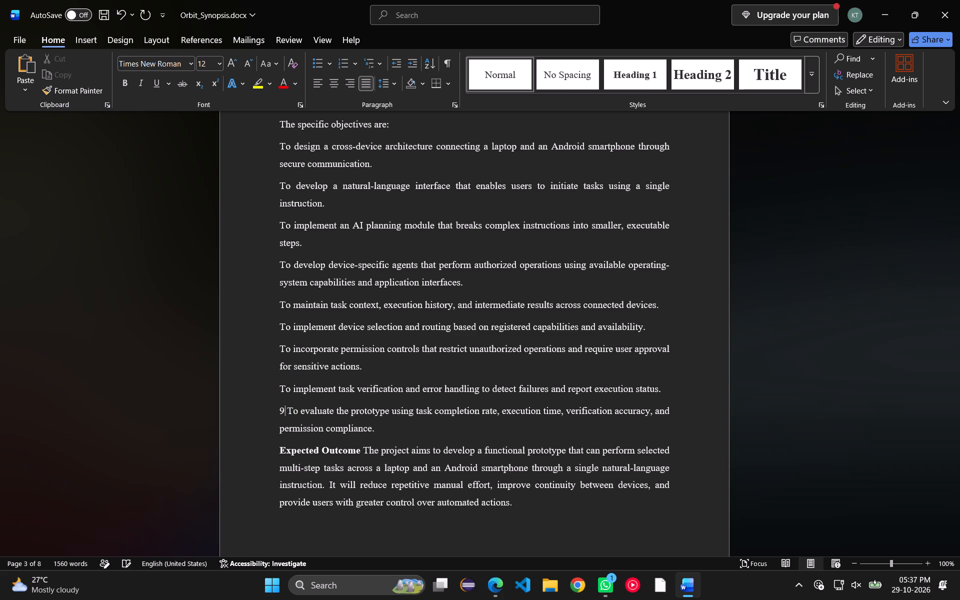
key(BackSpace)
key(BackSpace)
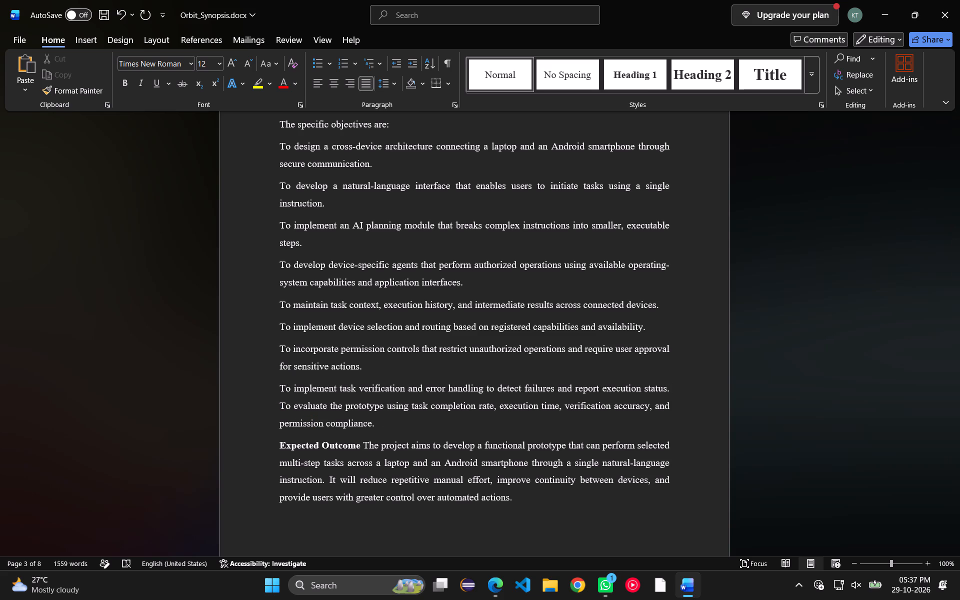
key(ctrl+z)
key(Right)
key(BackSpace)
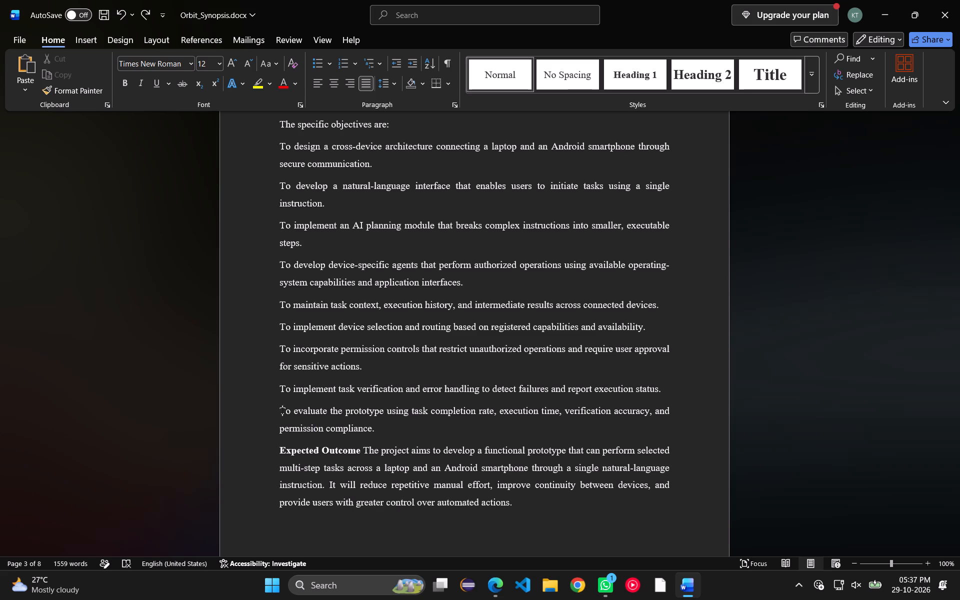
Format all nine specific objectives, from the cross-device architecture to the prototype evaluation, as an automatic numbered list in 1., 2., 3. style.
drag(388, 426, 358, 278)
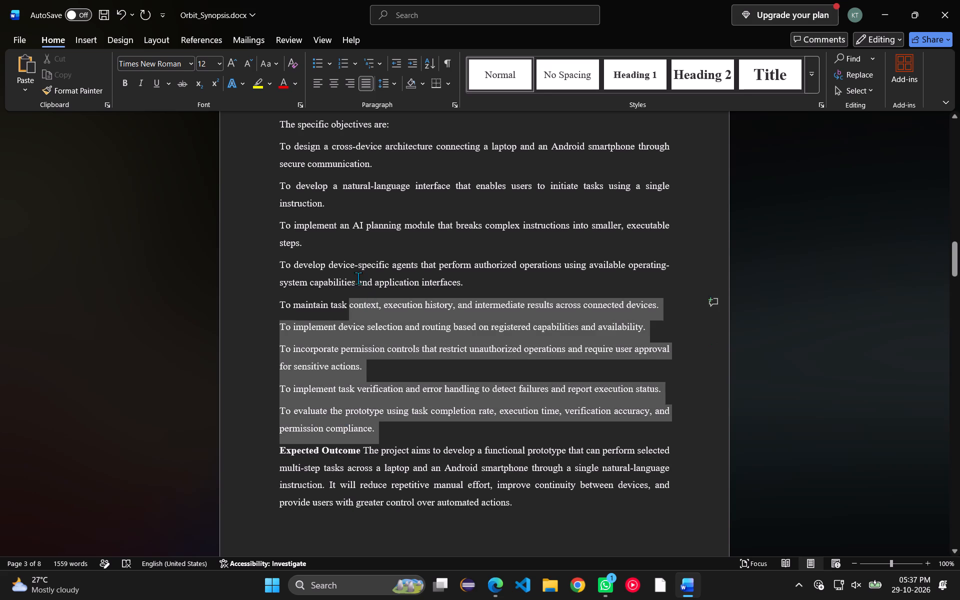
drag(358, 278, 282, 410)
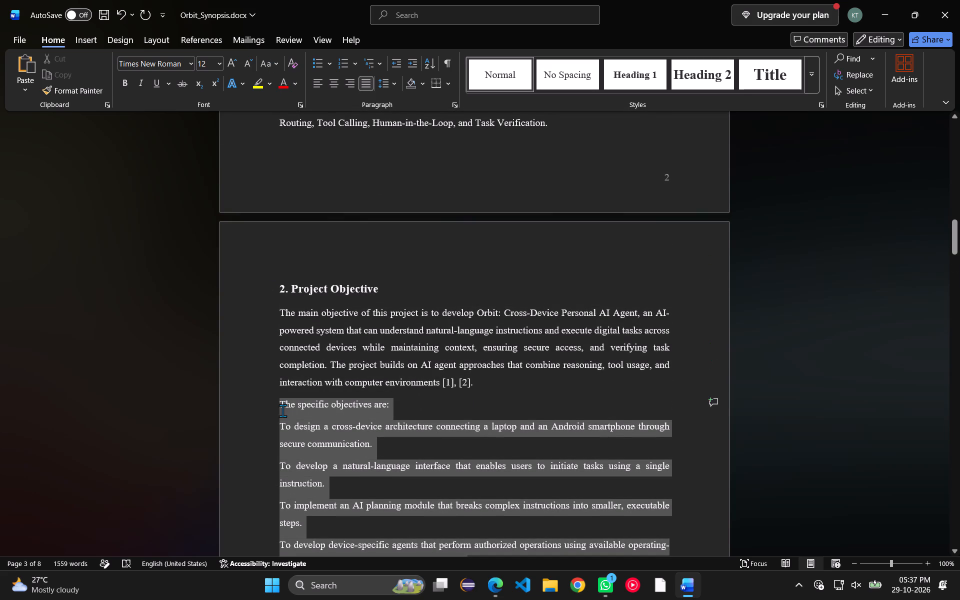
drag(282, 410, 277, 427)
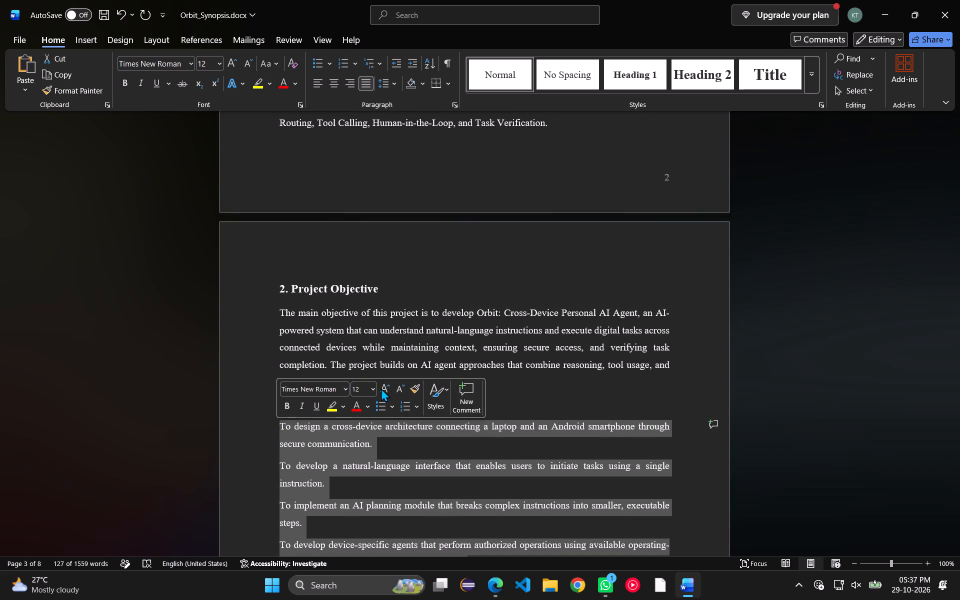
click(415, 407)
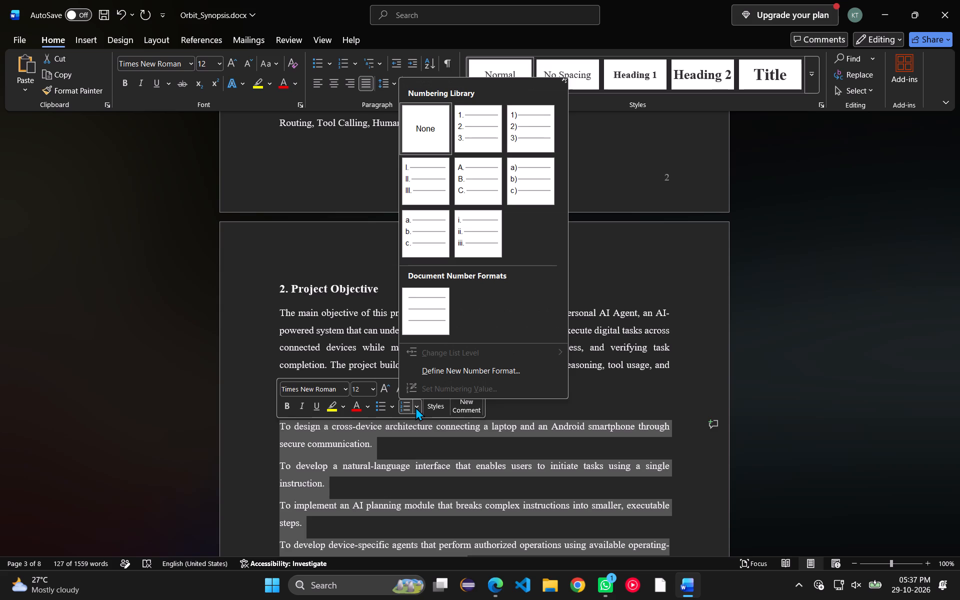
click(484, 140)
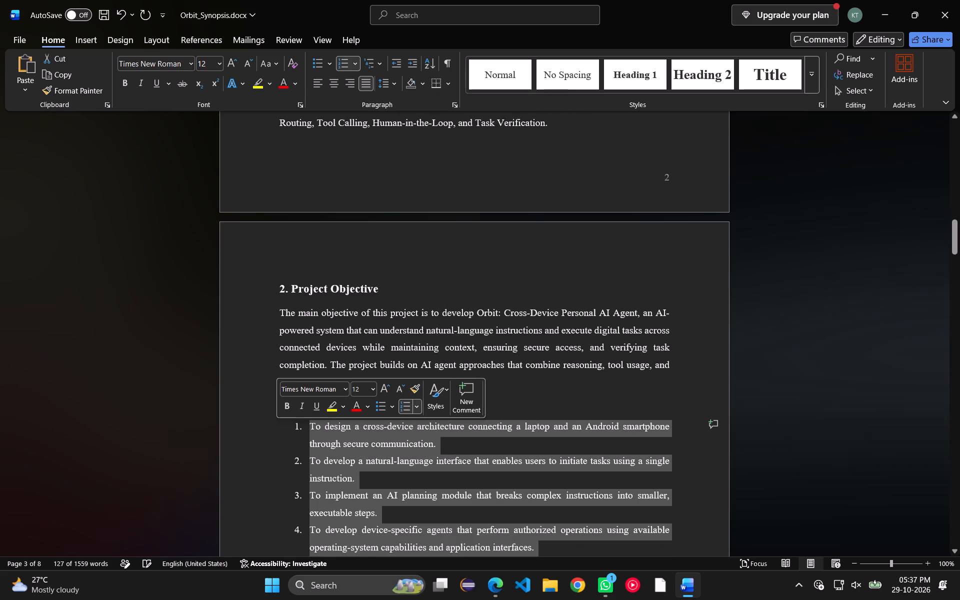
click(491, 450)
scroll(491, 450, down, 2)
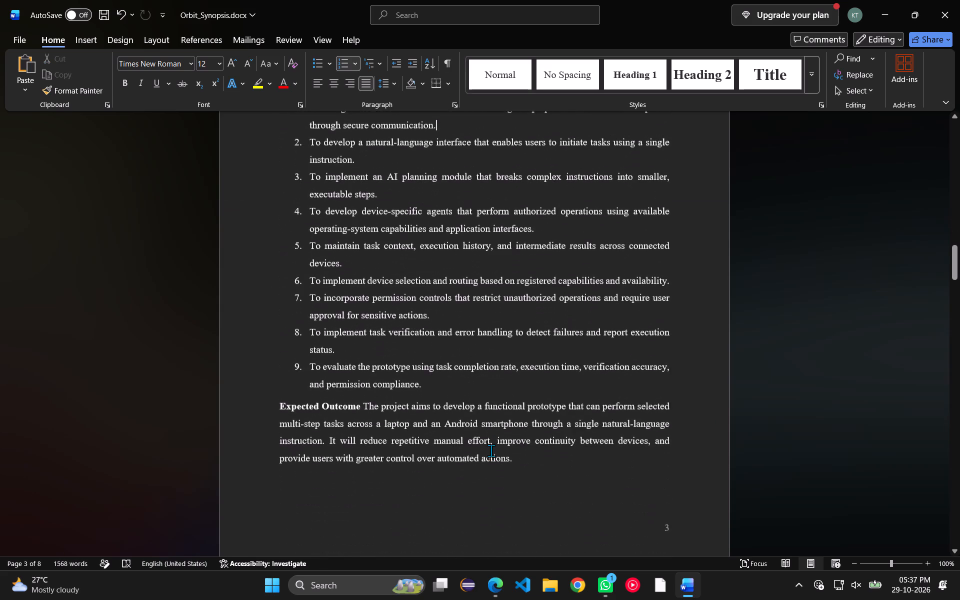
Look through the feasibility paragraphs, the system architecture figure and the methodology steps down to Step 7 on page 6.
click(470, 394)
scroll(470, 394, down, 5)
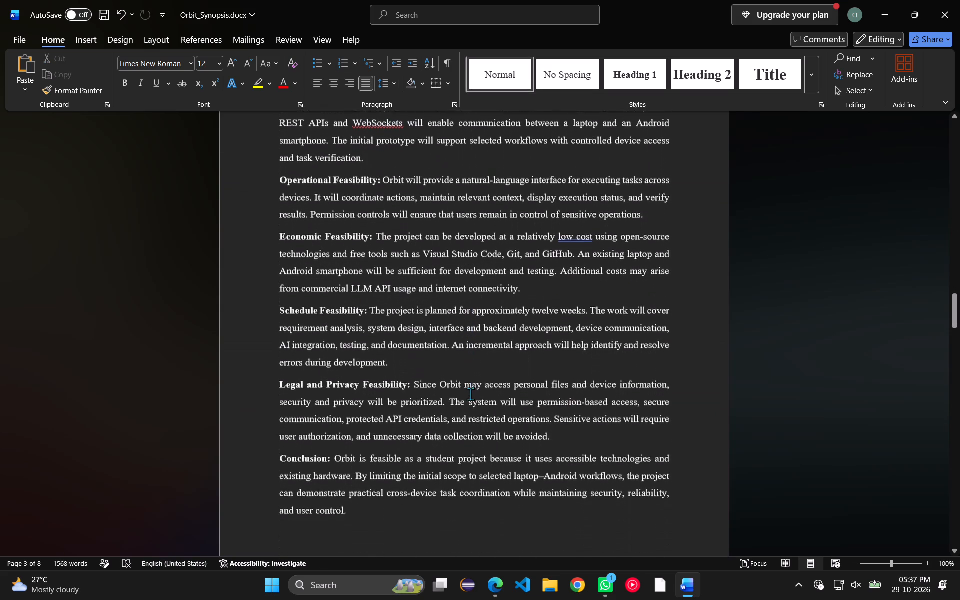
scroll(470, 394, down, 4)
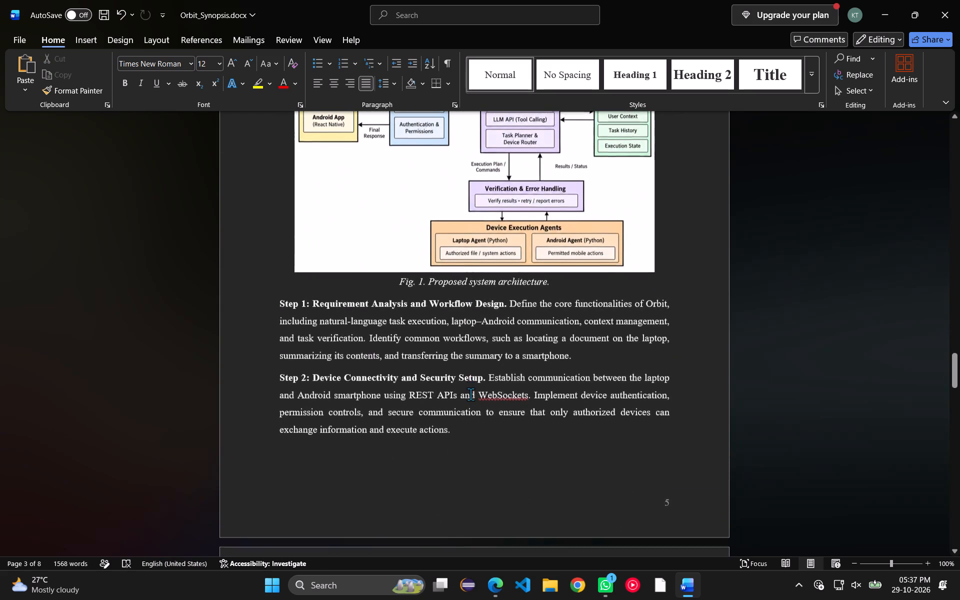
scroll(470, 394, down, 3)
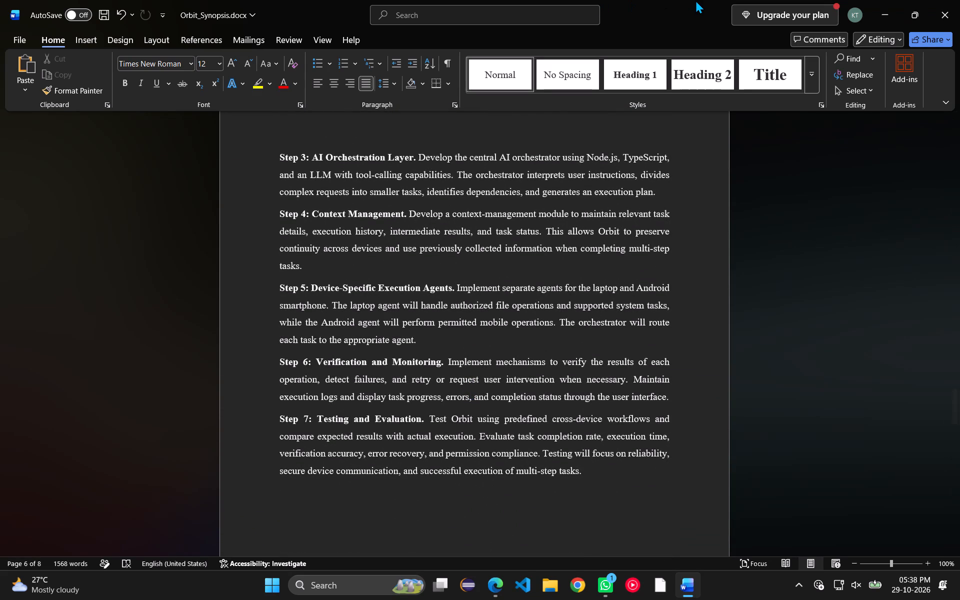
click(738, 0)
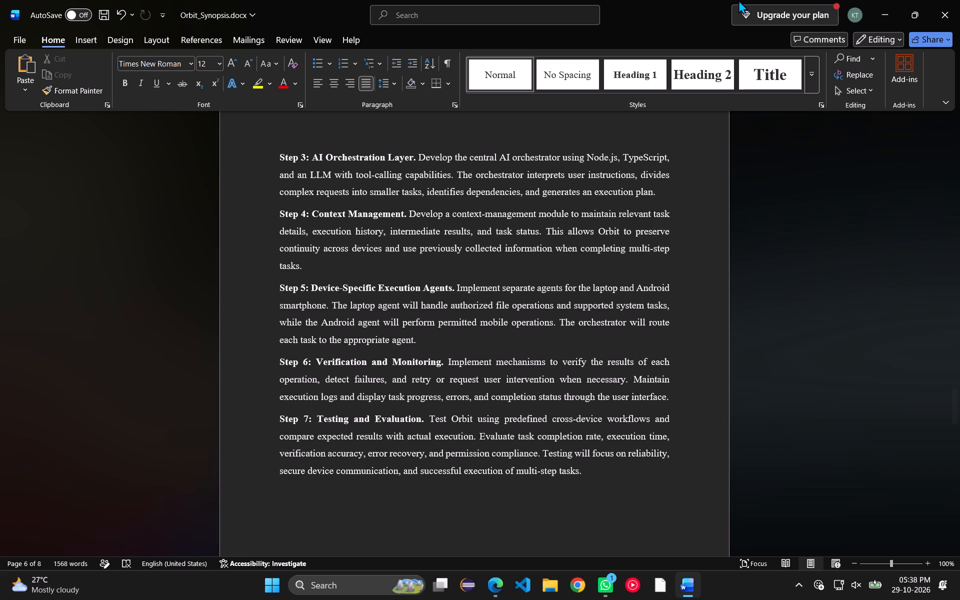
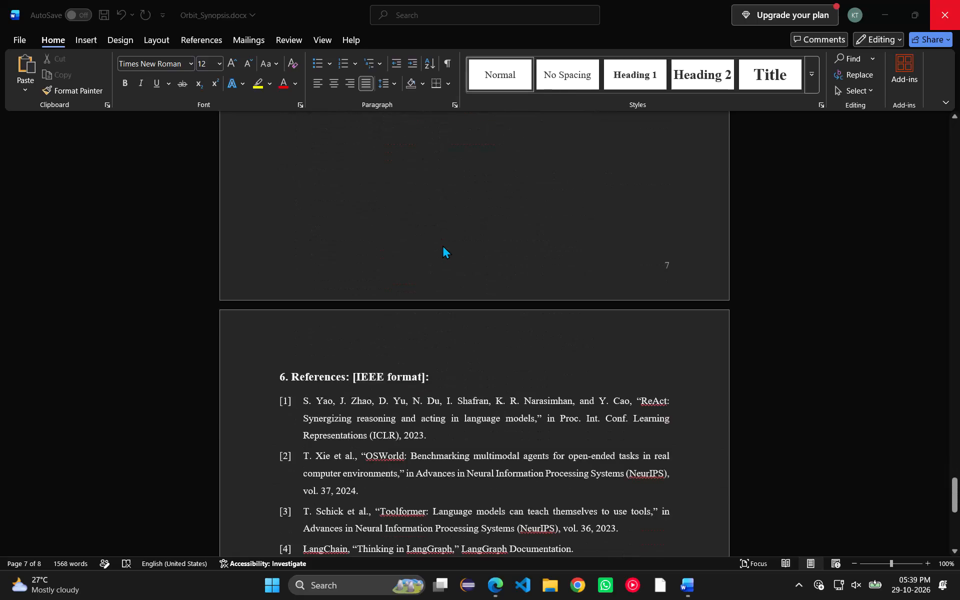
Review the methodology from Step 7 back to Step 1 and examine the proposed system architecture figure.
scroll(442, 245, up, 2)
scroll(457, 237, down, 4)
scroll(457, 237, up, 9)
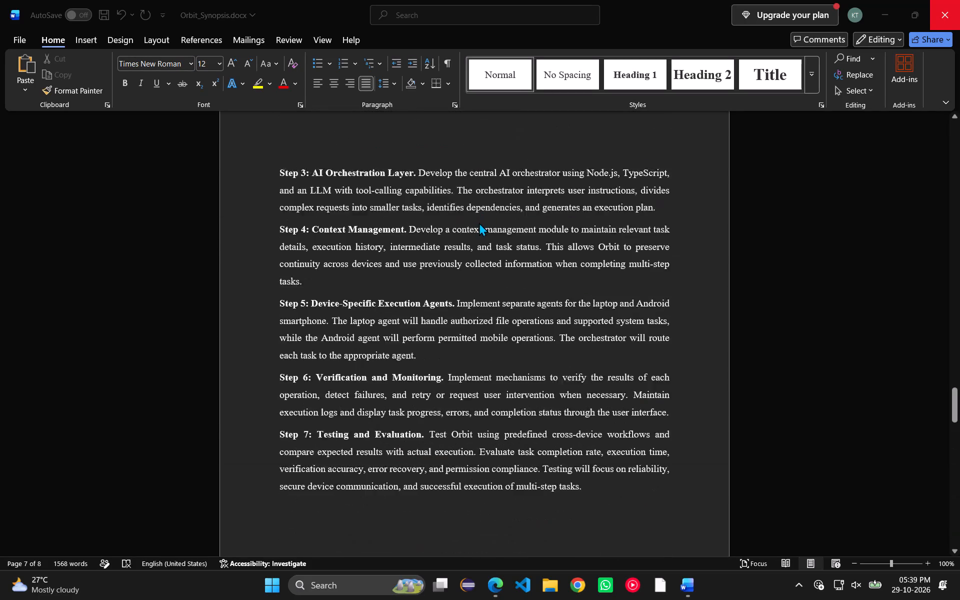
scroll(494, 209, up, 2)
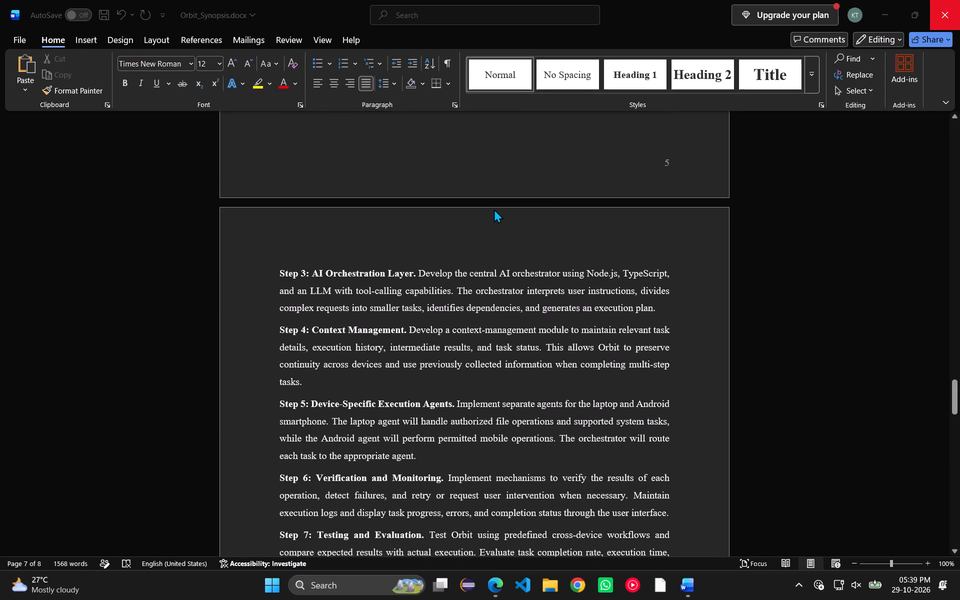
scroll(494, 209, up, 2)
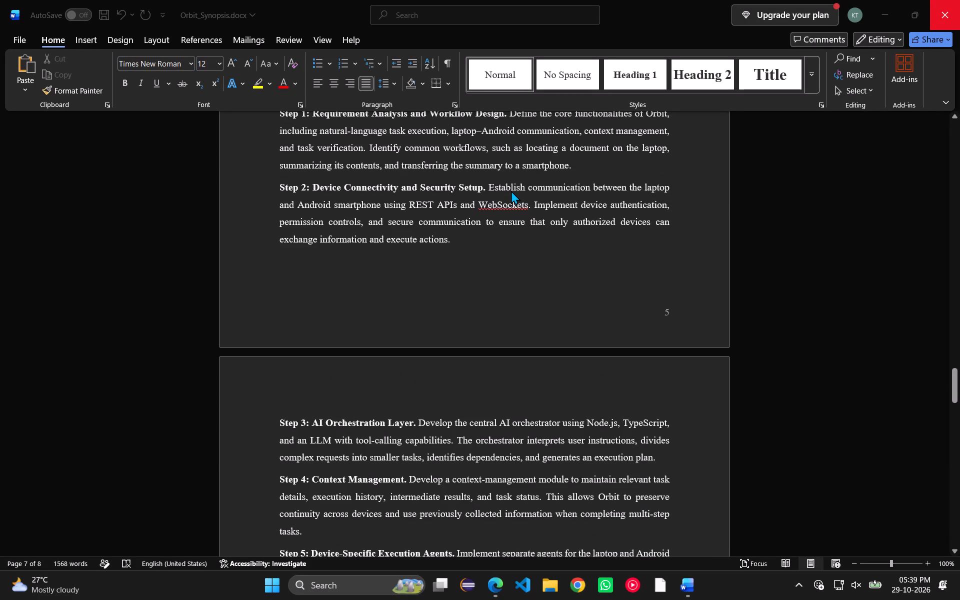
scroll(511, 190, up, 3)
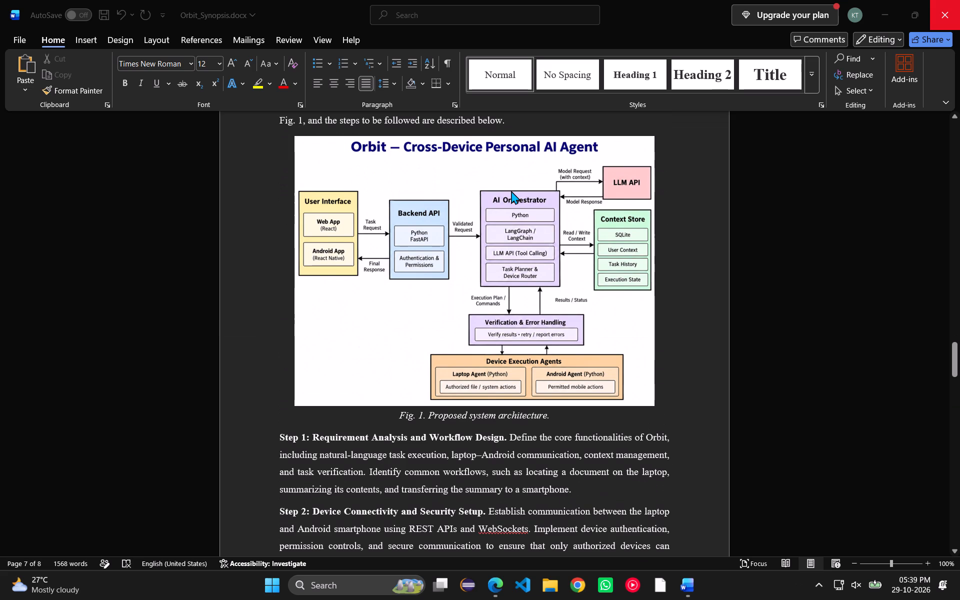
scroll(511, 190, up, 6)
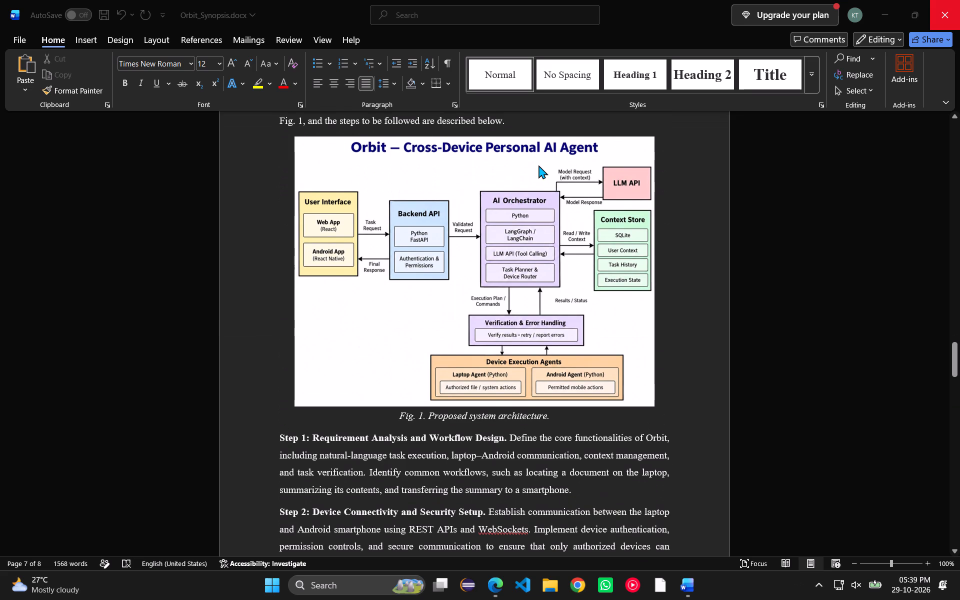
scroll(538, 165, up, 2)
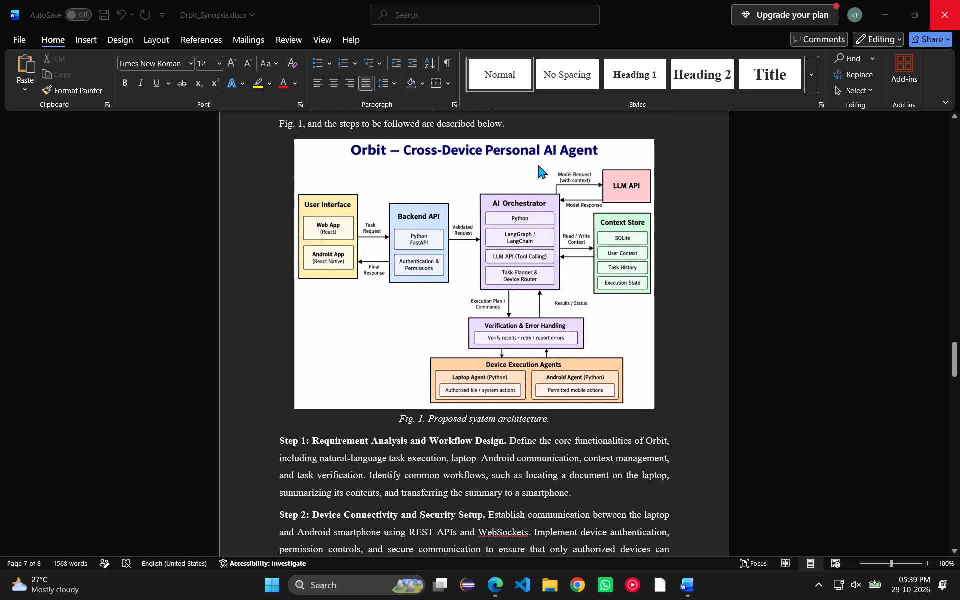
scroll(538, 165, up, 4)
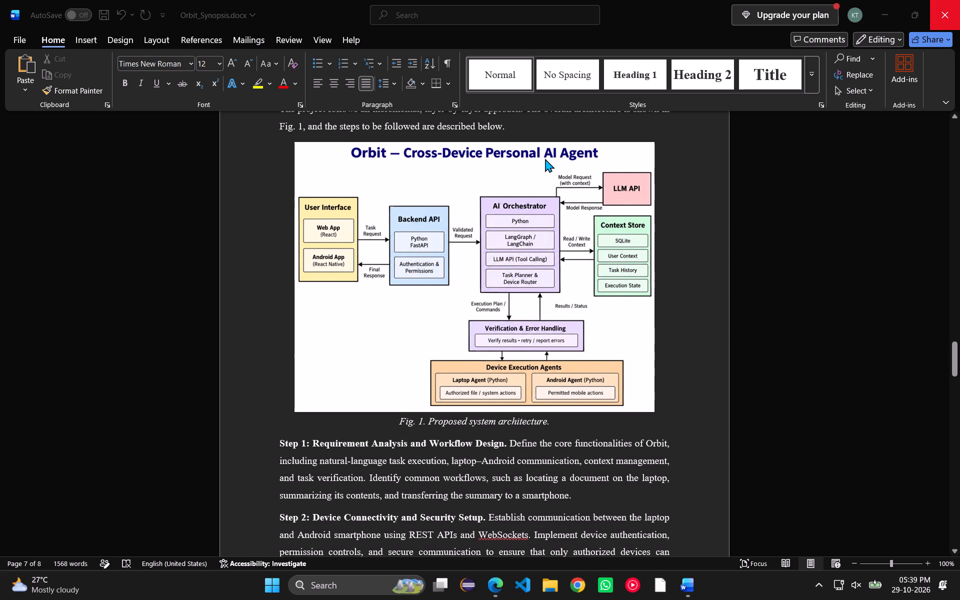
scroll(545, 158, up, 1)
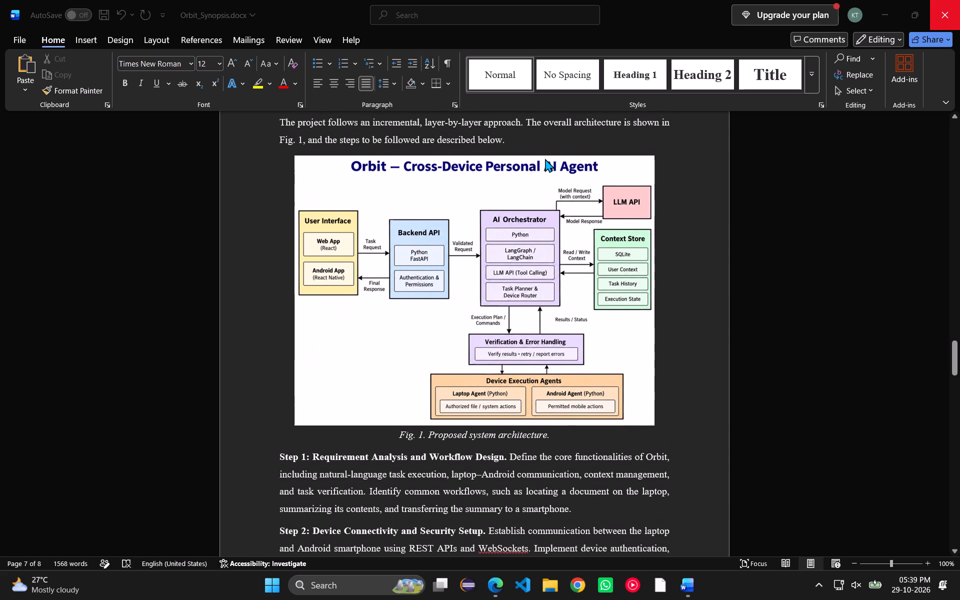
scroll(545, 158, up, 2)
Look back through the feasibility paragraphs to the cover page, and skim the synopsis again down to the methodology steps.
scroll(545, 158, up, 4)
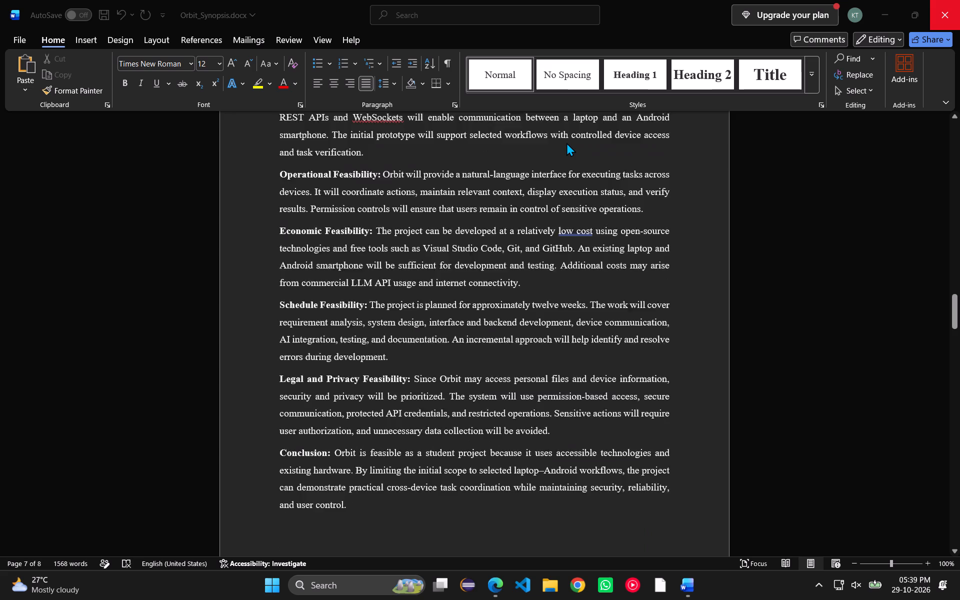
scroll(566, 142, up, 6)
scroll(516, 270, up, 2)
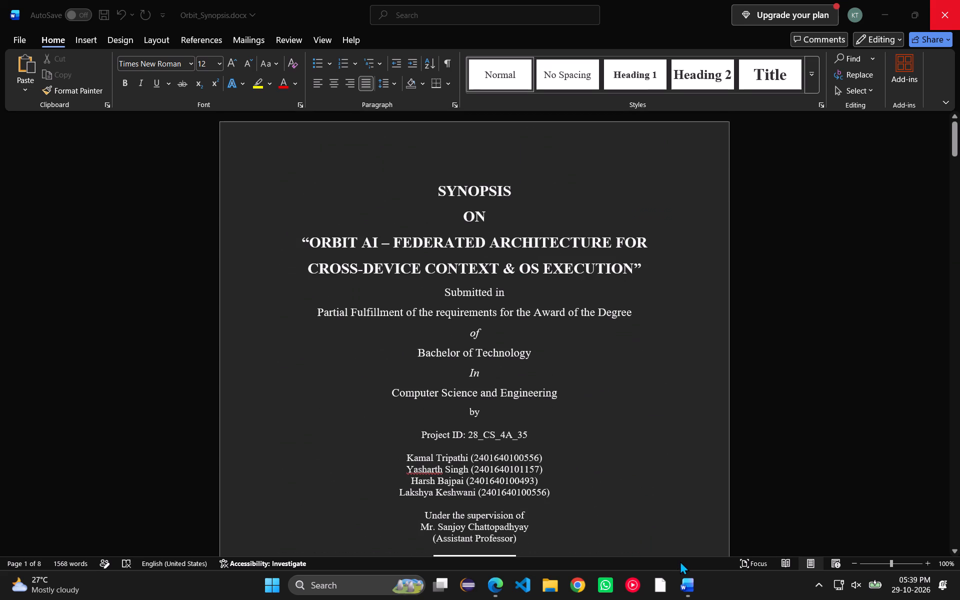
scroll(611, 413, down, 8)
scroll(611, 413, up, 4)
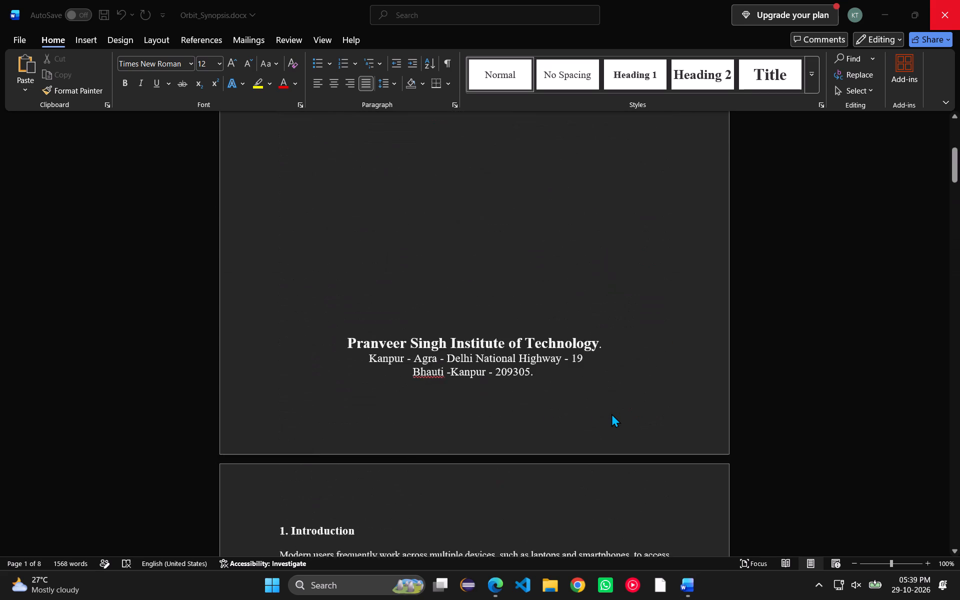
scroll(611, 413, up, 5)
scroll(545, 317, down, 8)
scroll(545, 317, up, 1)
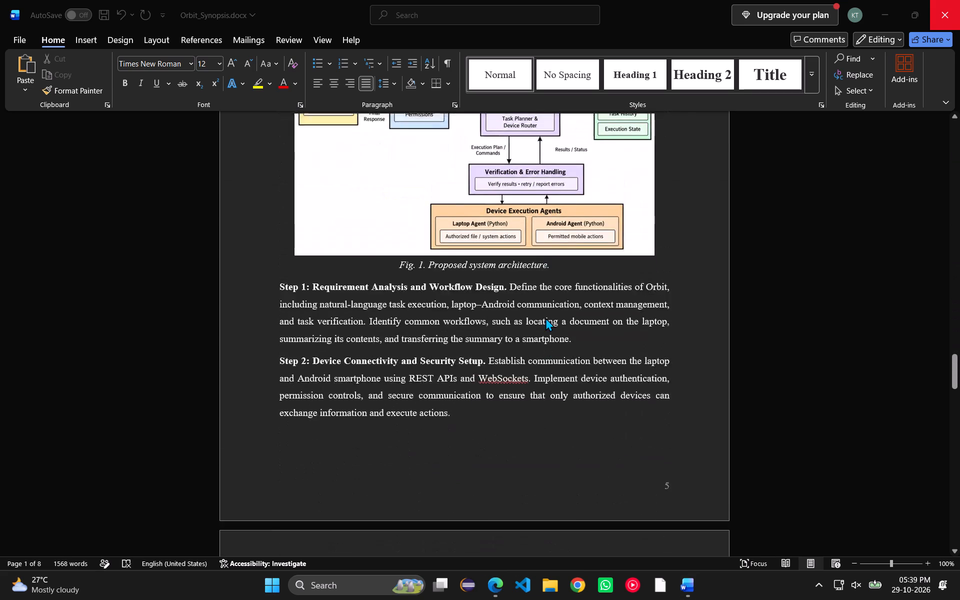
scroll(545, 317, up, 1)
Save the Orbit_Synopsis.docx document.
click(545, 317)
scroll(545, 317, up, 9)
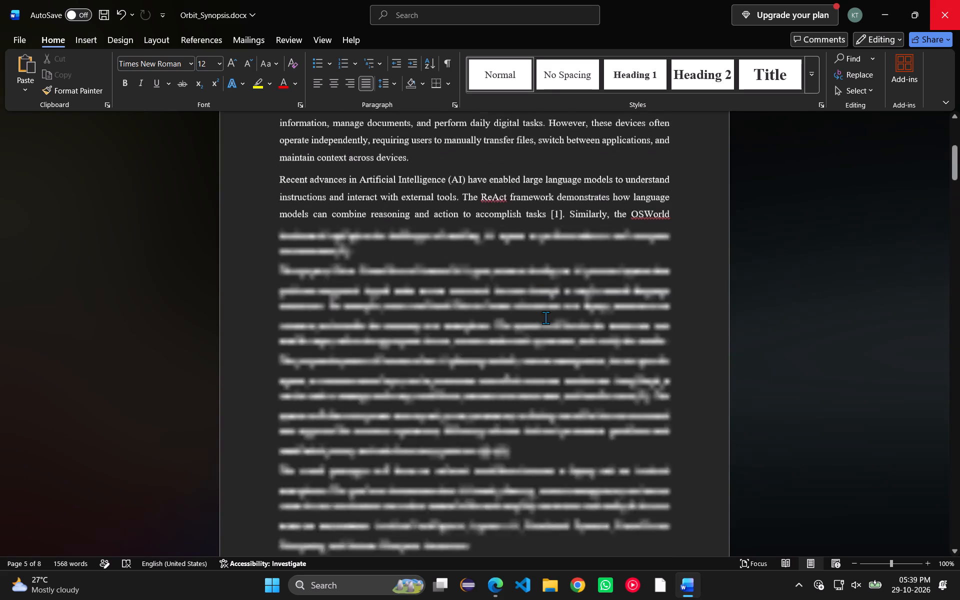
key(ctrl+s)
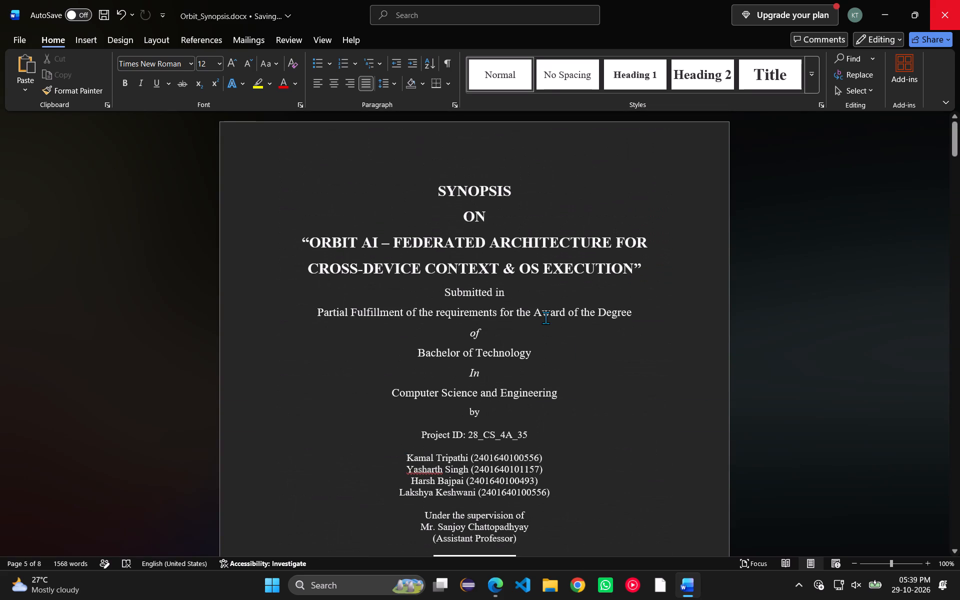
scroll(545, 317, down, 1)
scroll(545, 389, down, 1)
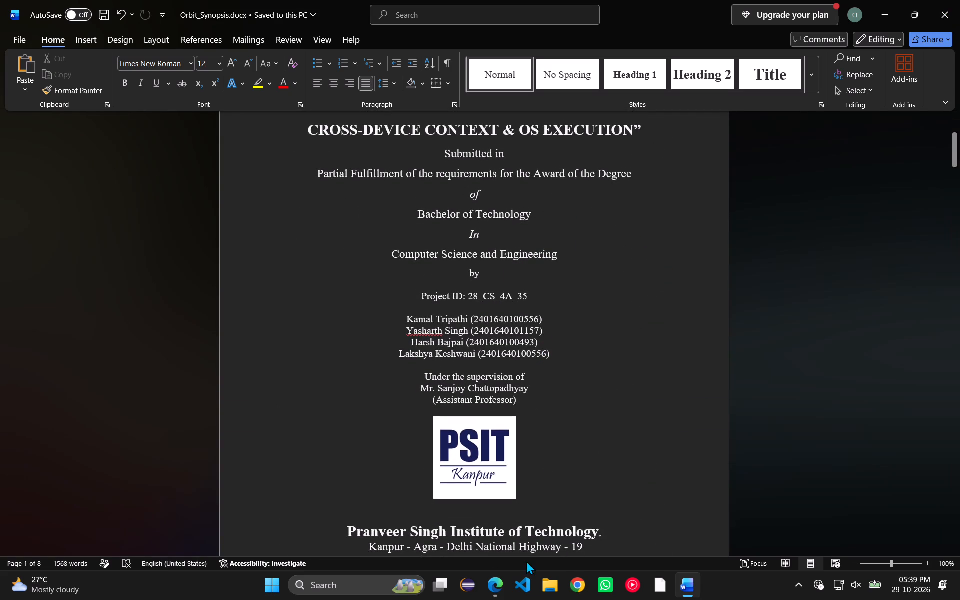
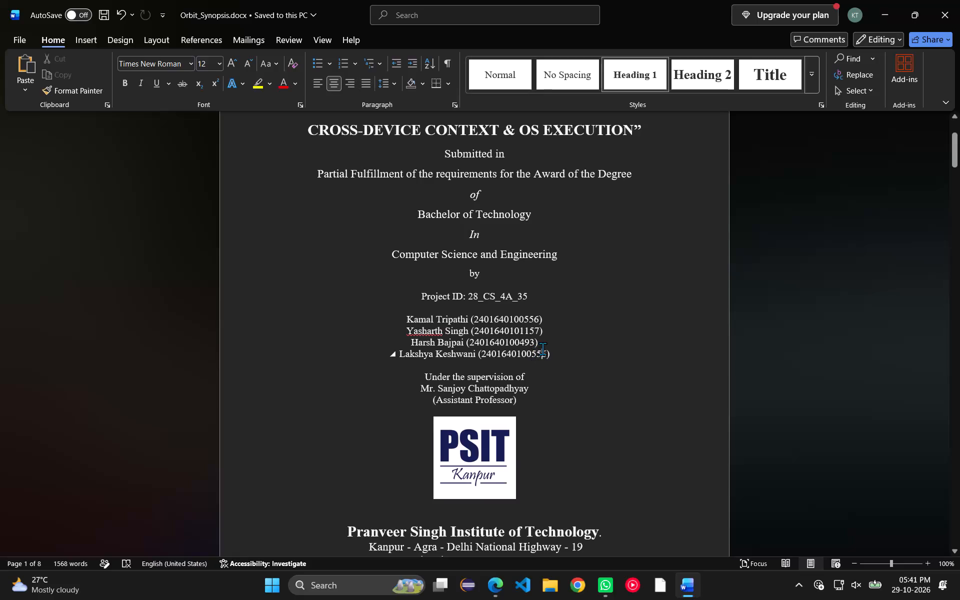
Replace the last three digits of the fourth student's roll number on the cover page with the correct ones.
key(Right)
key(BackSpace)
key(BackSpace)
key(BackSpace)
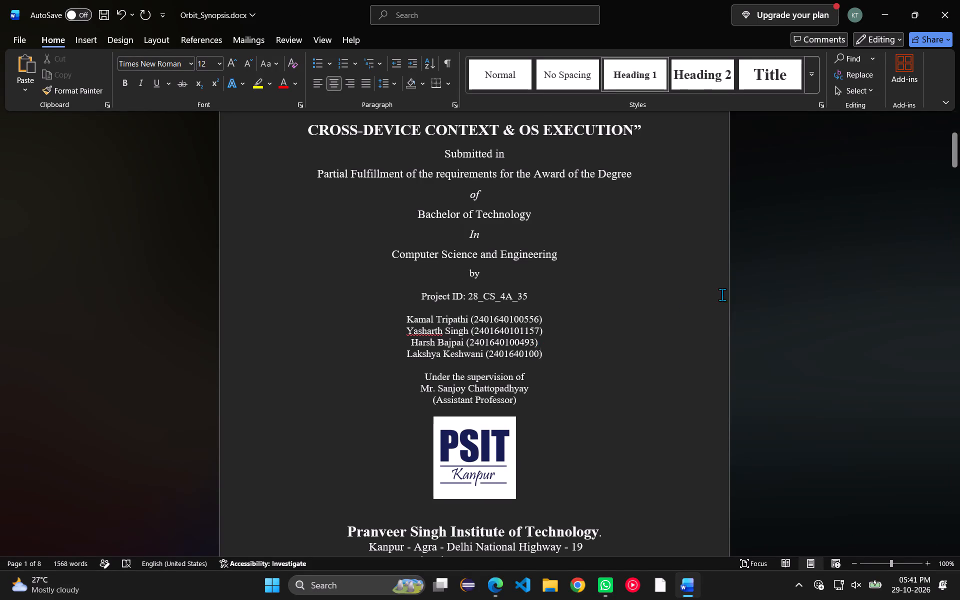
key(6)
key(0)
key(7)
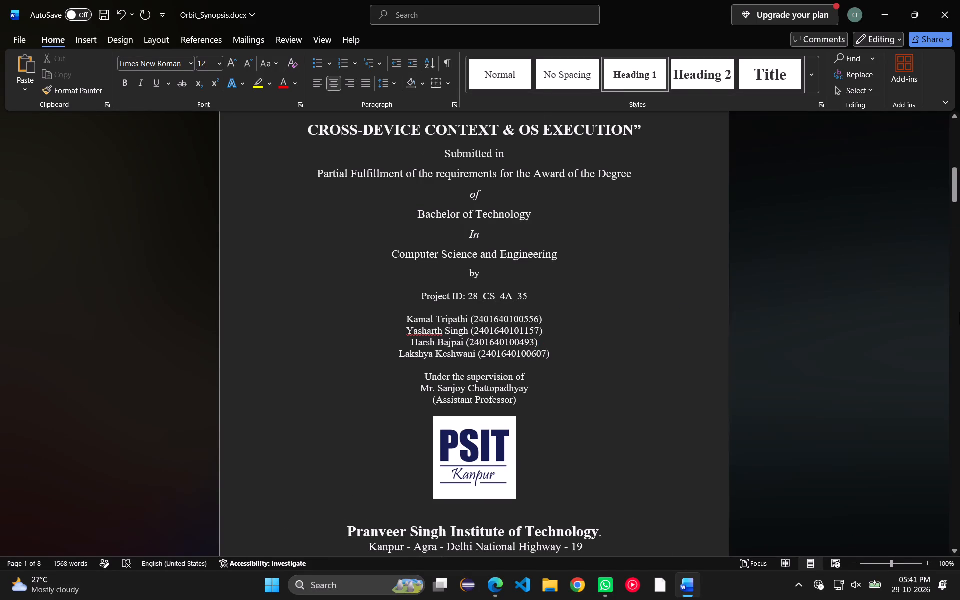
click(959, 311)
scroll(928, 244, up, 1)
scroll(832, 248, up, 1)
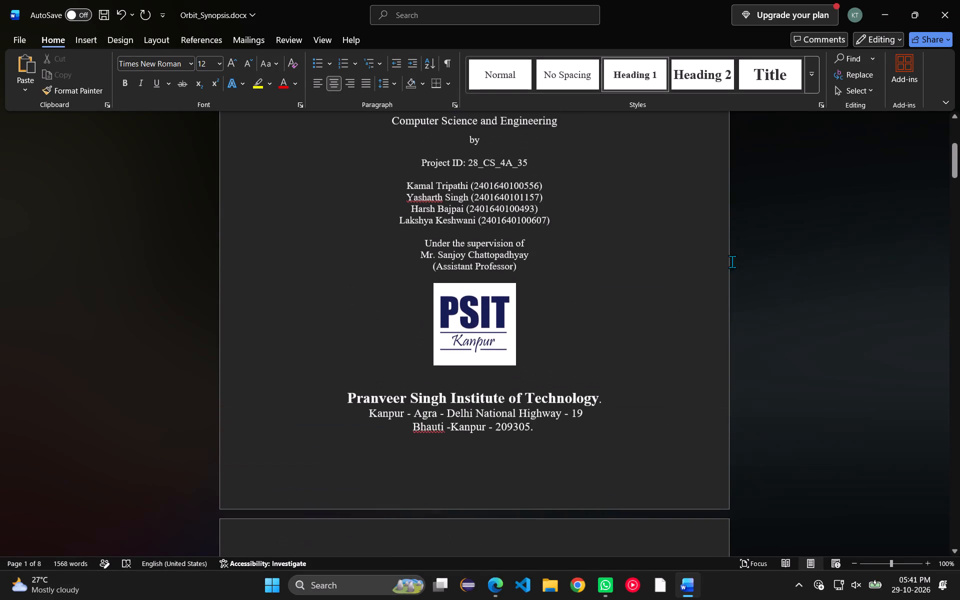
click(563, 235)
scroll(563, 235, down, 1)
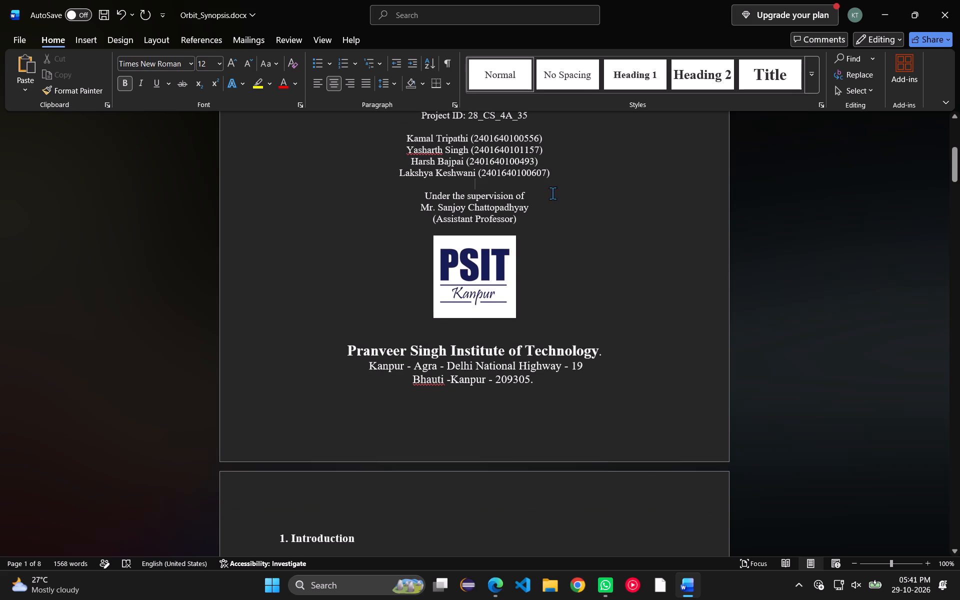
Switch to Microsoft Edge and bring up the Elite 2k28 Zoom meeting to view the shared presentation.
click(497, 583)
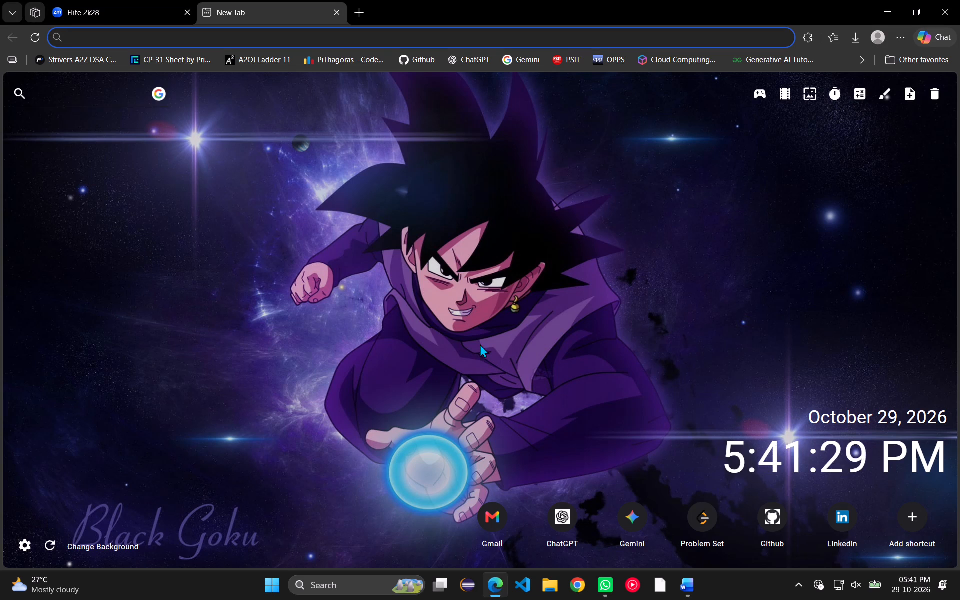
click(179, 0)
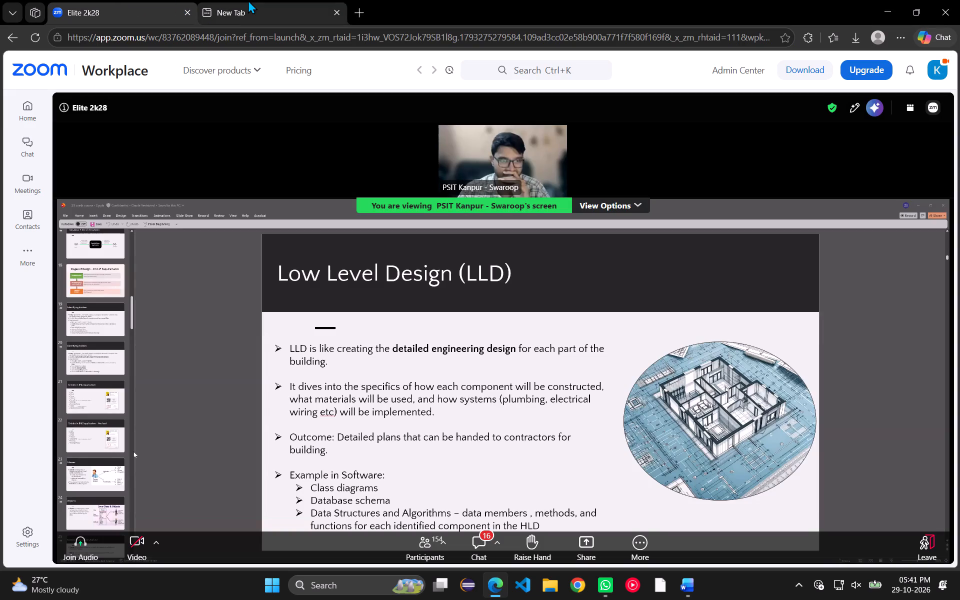
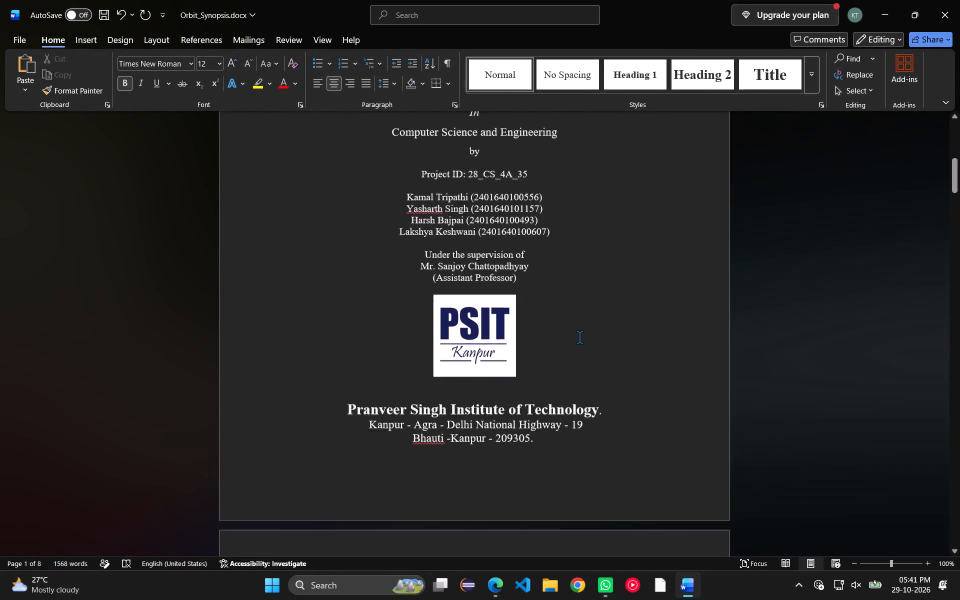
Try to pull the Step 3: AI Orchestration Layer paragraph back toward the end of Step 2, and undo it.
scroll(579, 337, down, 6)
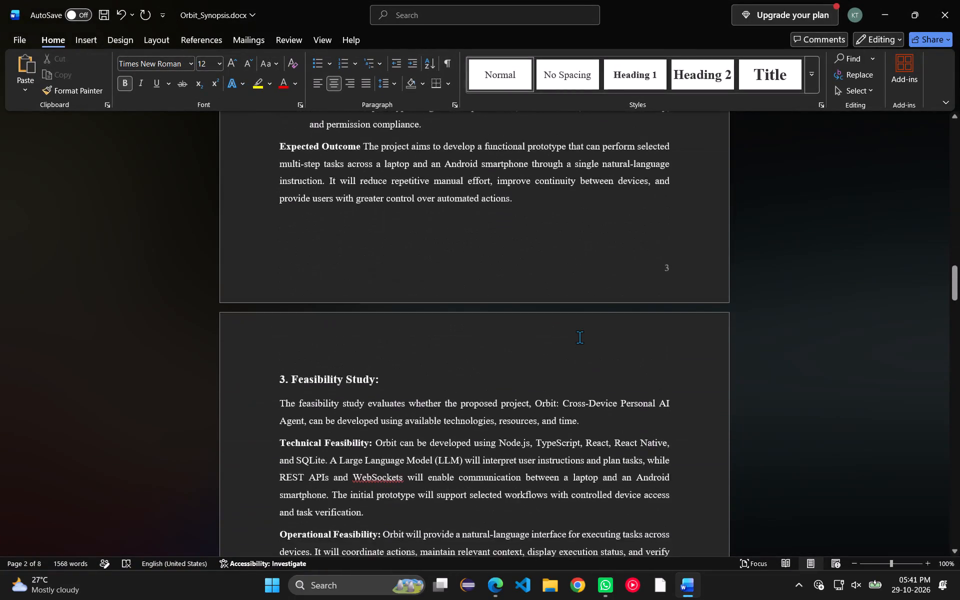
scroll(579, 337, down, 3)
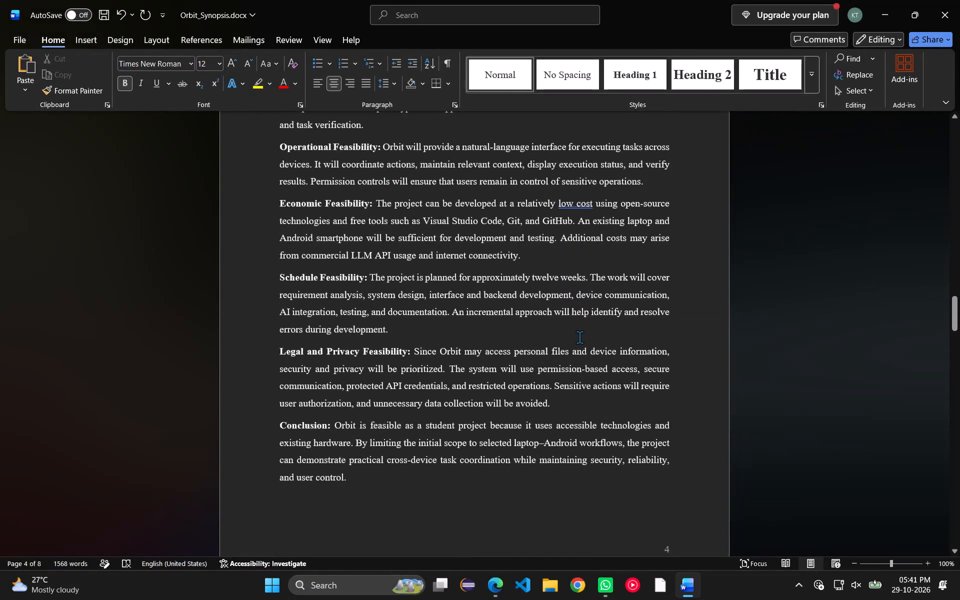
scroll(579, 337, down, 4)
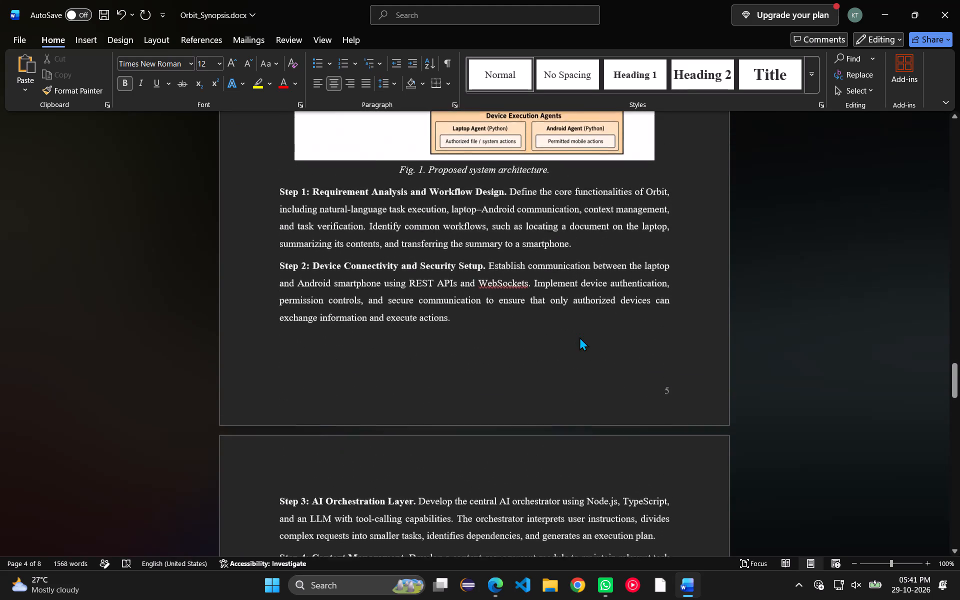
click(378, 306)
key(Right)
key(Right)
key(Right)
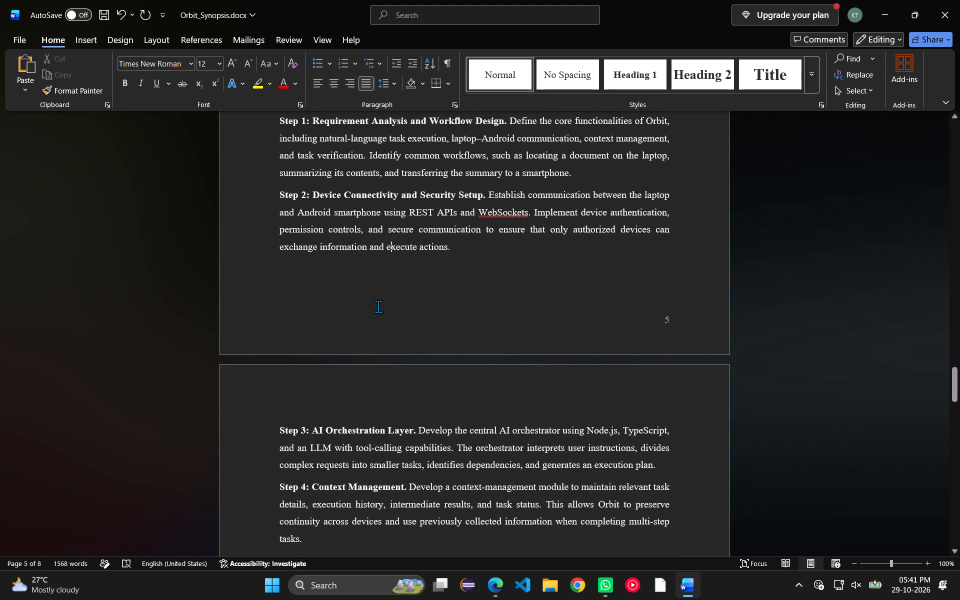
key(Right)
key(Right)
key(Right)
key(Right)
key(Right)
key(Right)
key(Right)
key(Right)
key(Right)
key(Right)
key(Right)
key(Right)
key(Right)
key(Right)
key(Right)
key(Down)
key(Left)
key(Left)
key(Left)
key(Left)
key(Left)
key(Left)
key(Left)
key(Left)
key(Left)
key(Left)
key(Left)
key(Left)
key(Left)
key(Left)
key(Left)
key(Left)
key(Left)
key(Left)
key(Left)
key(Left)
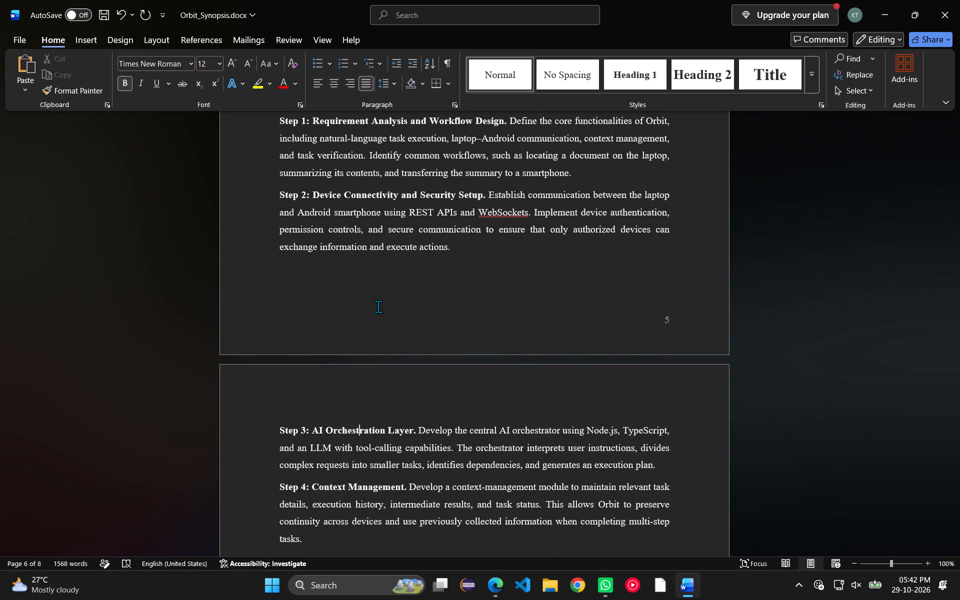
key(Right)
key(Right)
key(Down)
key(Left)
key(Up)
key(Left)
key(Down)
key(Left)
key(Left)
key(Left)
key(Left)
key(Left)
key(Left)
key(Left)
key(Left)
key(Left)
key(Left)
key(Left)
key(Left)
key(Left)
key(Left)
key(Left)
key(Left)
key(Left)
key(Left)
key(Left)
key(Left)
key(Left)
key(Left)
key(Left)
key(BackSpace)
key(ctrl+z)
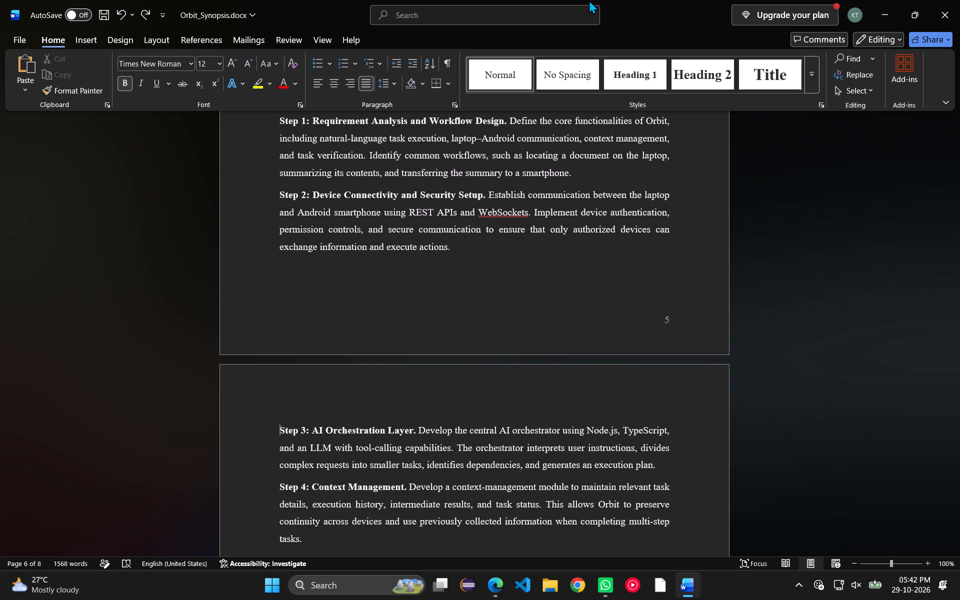
Check the Elite 2k28 Zoom meeting in Microsoft Edge and return to the synopsis in Word.
click(496, 585)
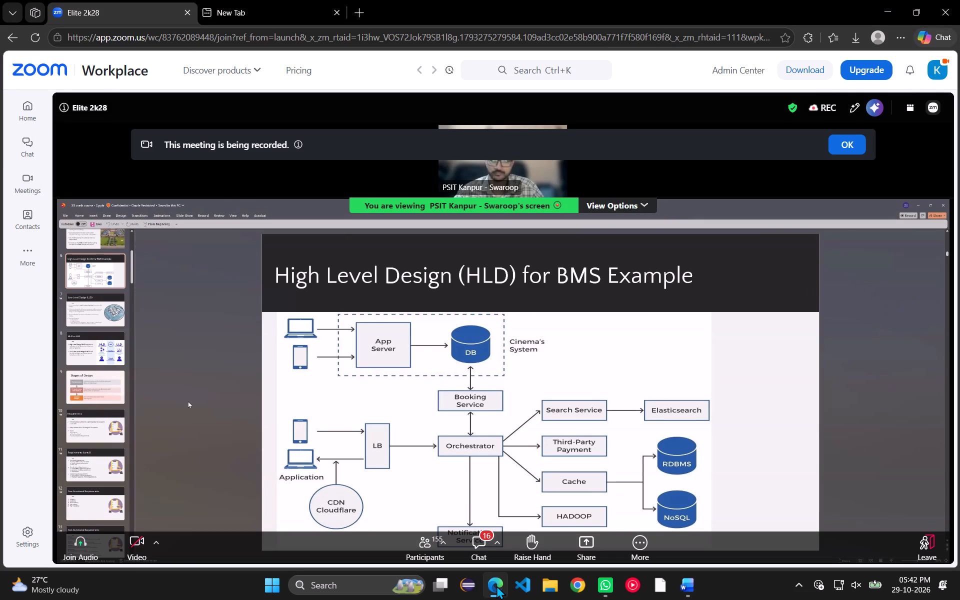
click(496, 585)
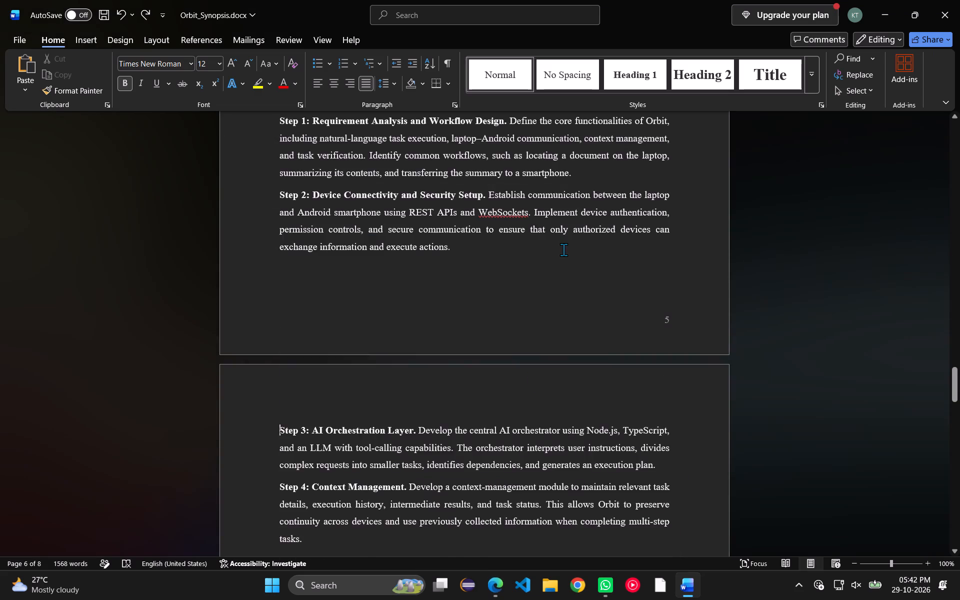
Review the synopsis layout from the cover page through the Tools/Technology Used section.
scroll(563, 249, up, 5)
scroll(563, 249, up, 20)
scroll(563, 249, up, 10)
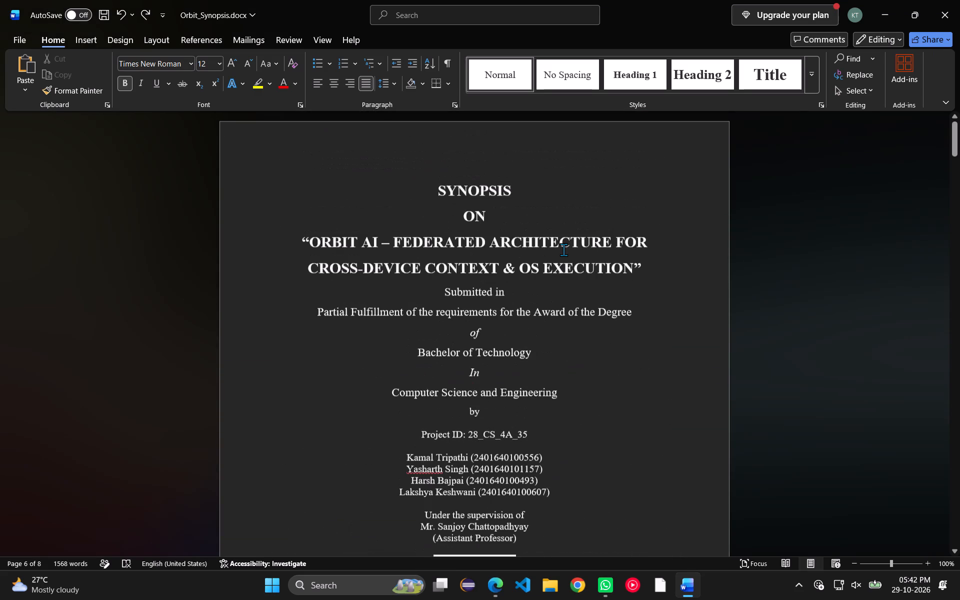
scroll(563, 249, down, 9)
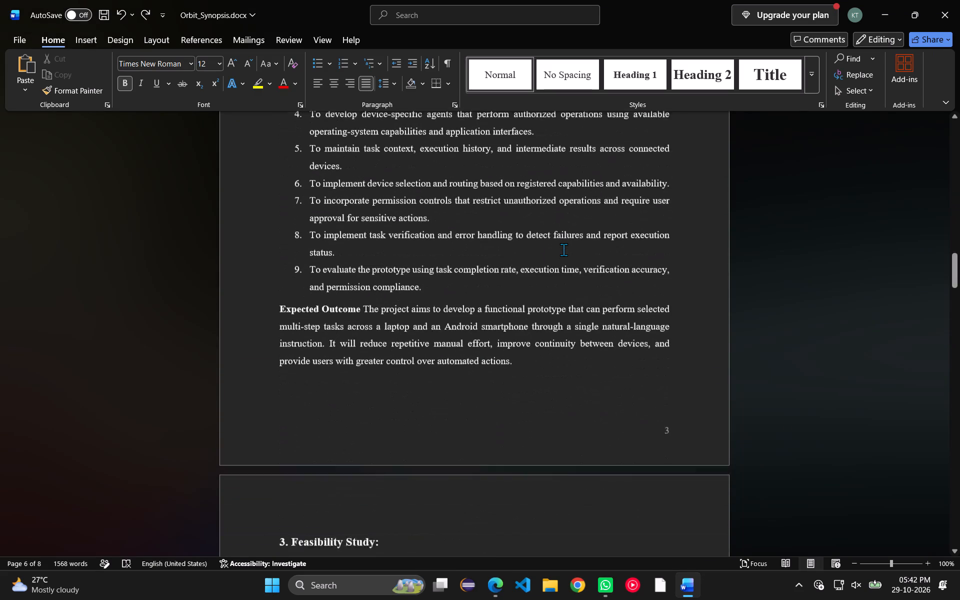
scroll(563, 249, down, 1)
click(486, 374)
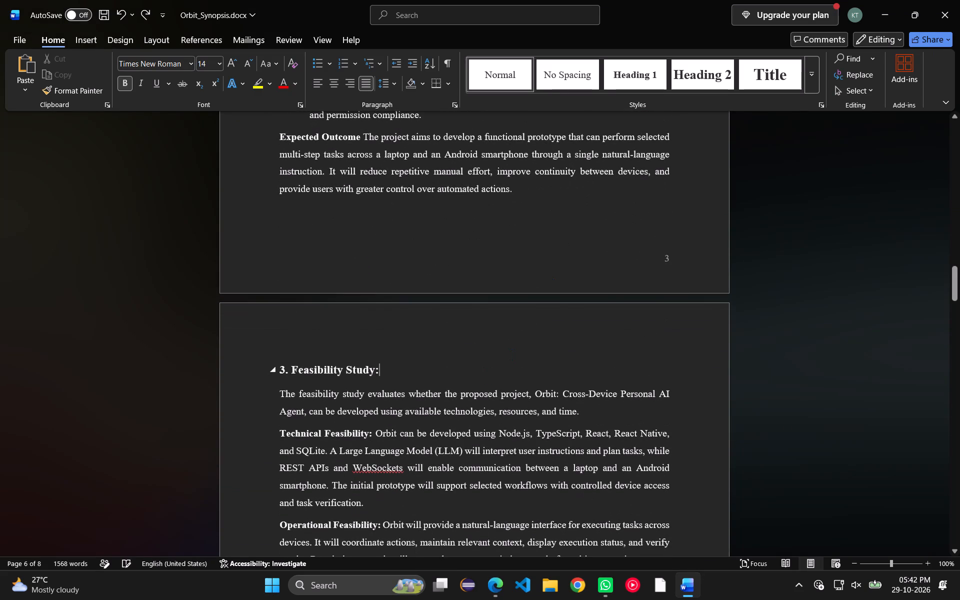
scroll(486, 374, down, 8)
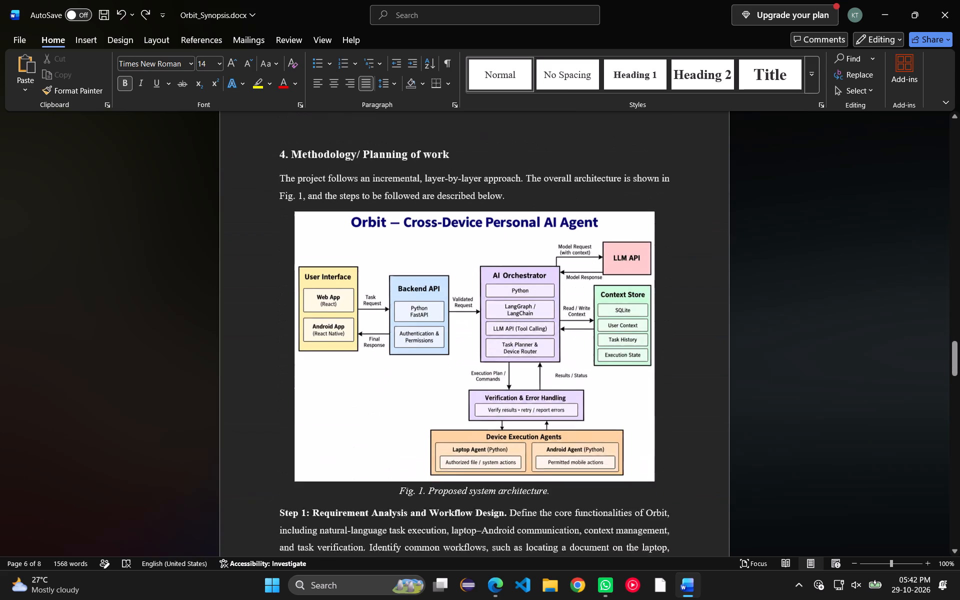
scroll(486, 374, down, 2)
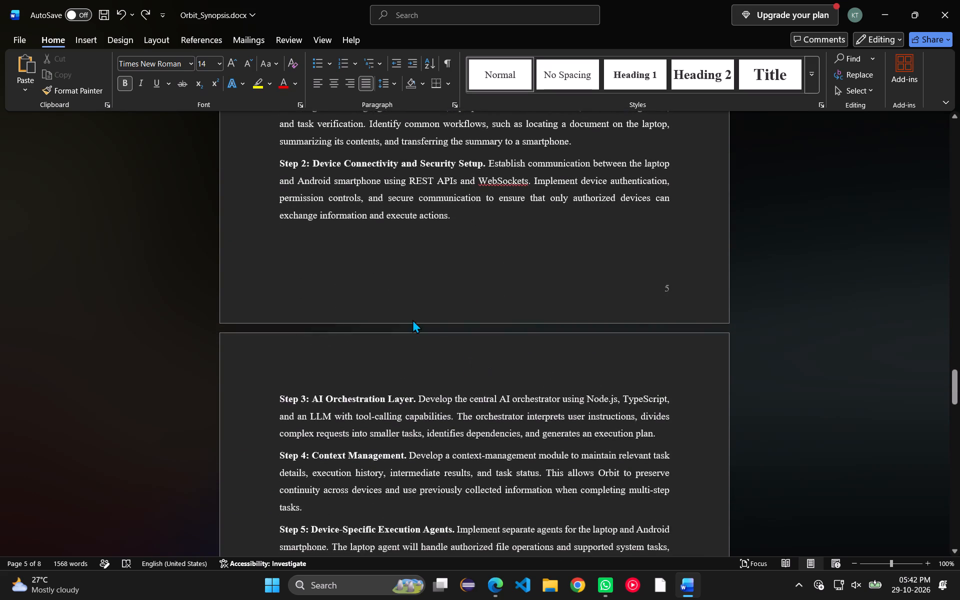
scroll(412, 319, down, 7)
scroll(411, 319, up, 4)
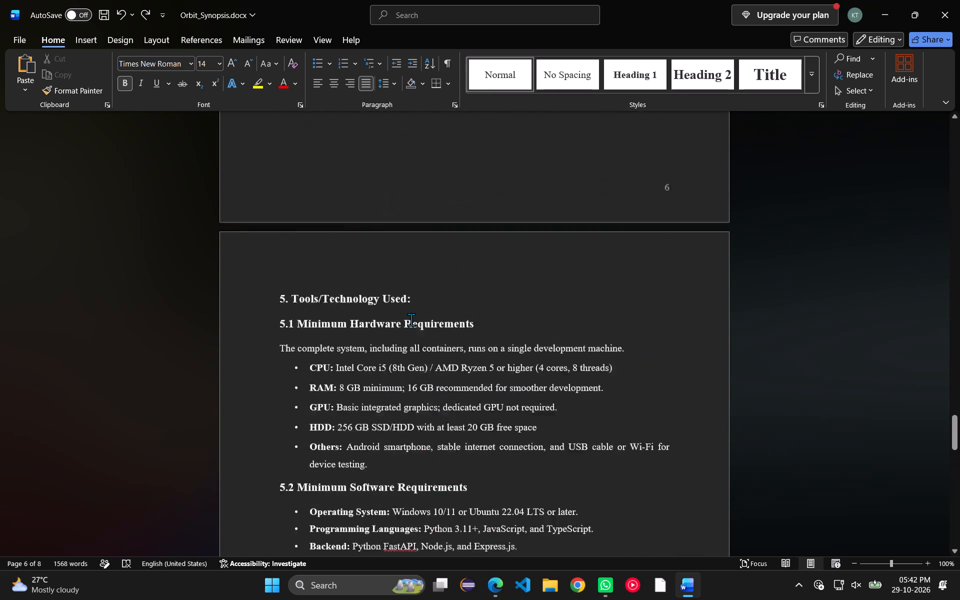
Delete the empty paragraphs after the Testing and Development Tools bullet at the end of section 5.2.
scroll(411, 319, down, 4)
click(368, 322)
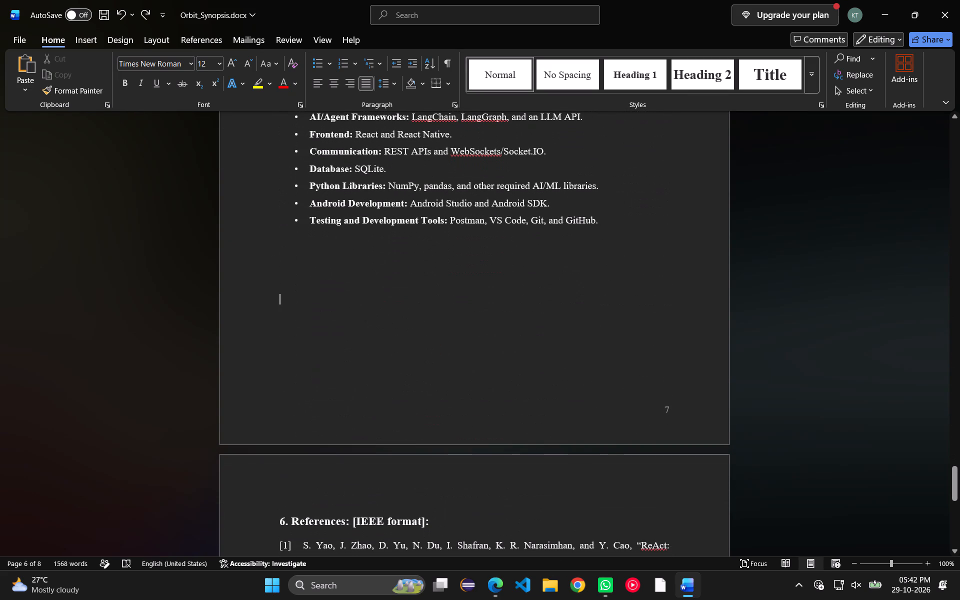
key(backslash)
key(BackSpace)
key(BackSpace)
key(BackSpace)
key(BackSpace)
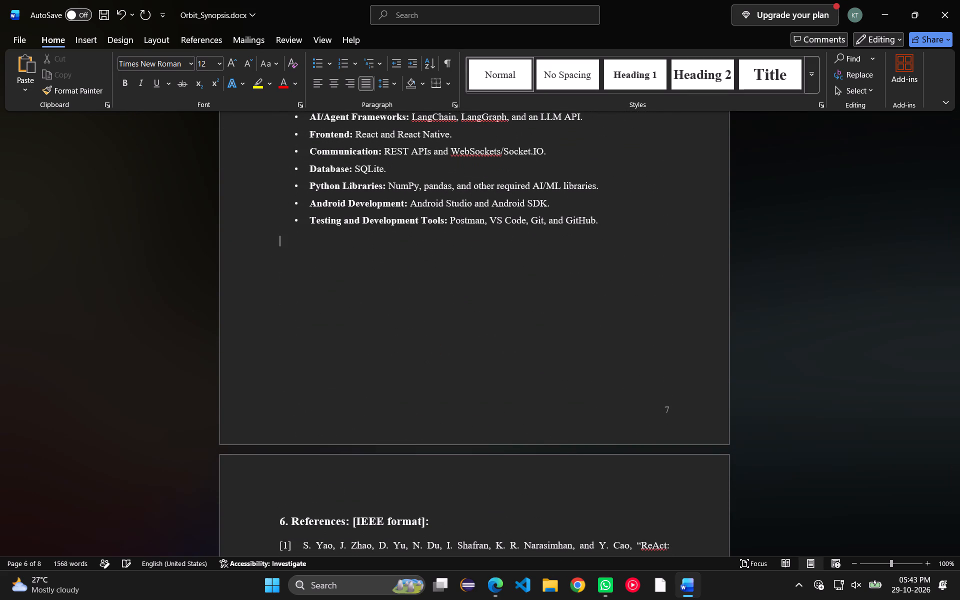
key(BackSpace)
Set the line spacing of the five Minimum Hardware Requirements bullets, CPU through Others, to 2.0.
scroll(368, 322, up, 2)
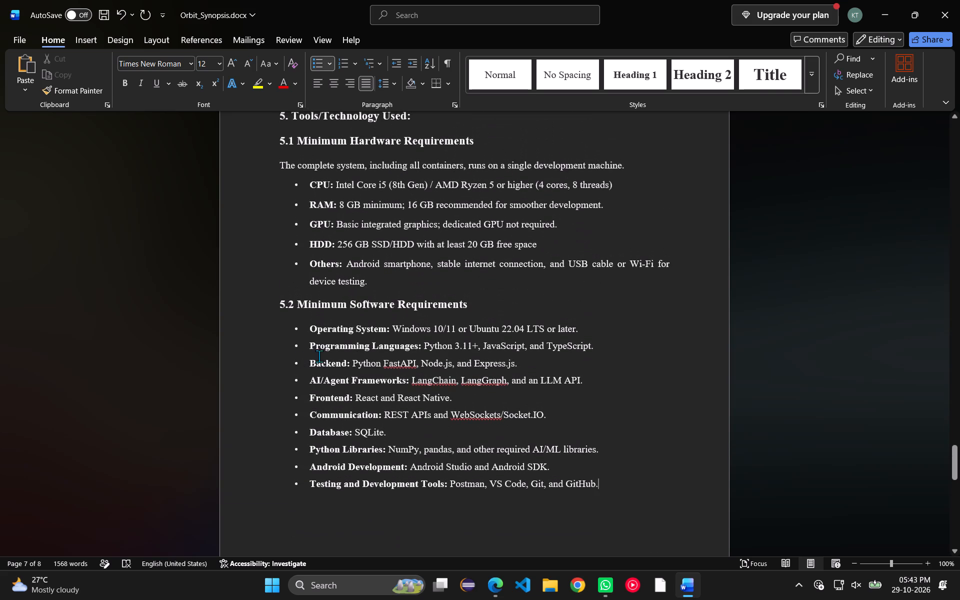
scroll(411, 356, up, 1)
scroll(427, 367, down, 1)
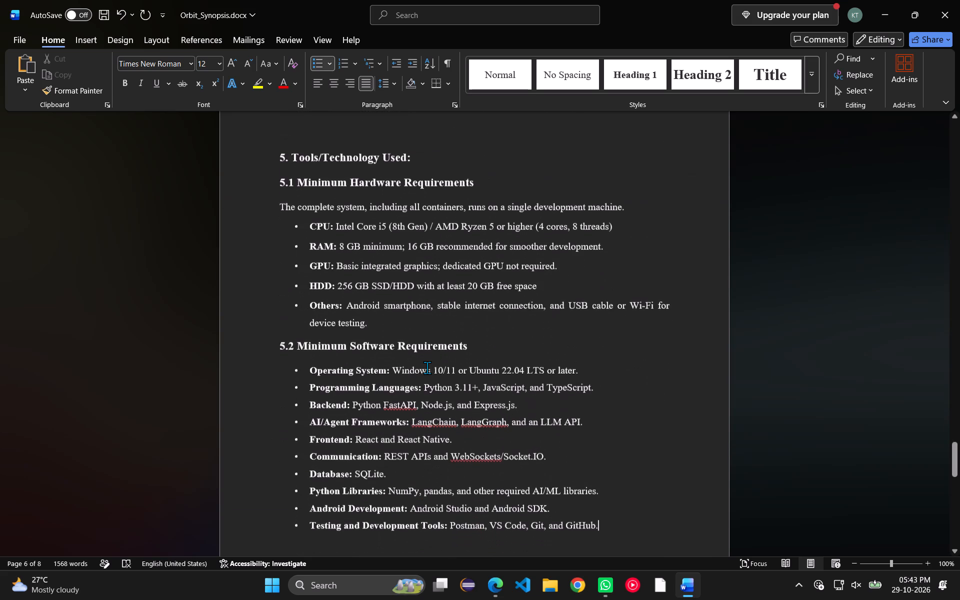
drag(403, 323, 315, 246)
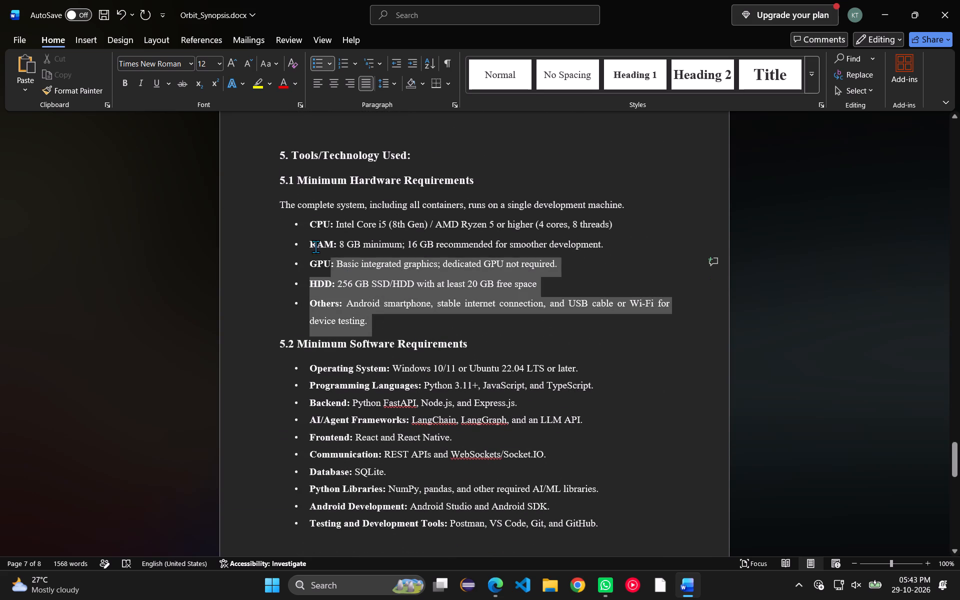
drag(315, 246, 291, 224)
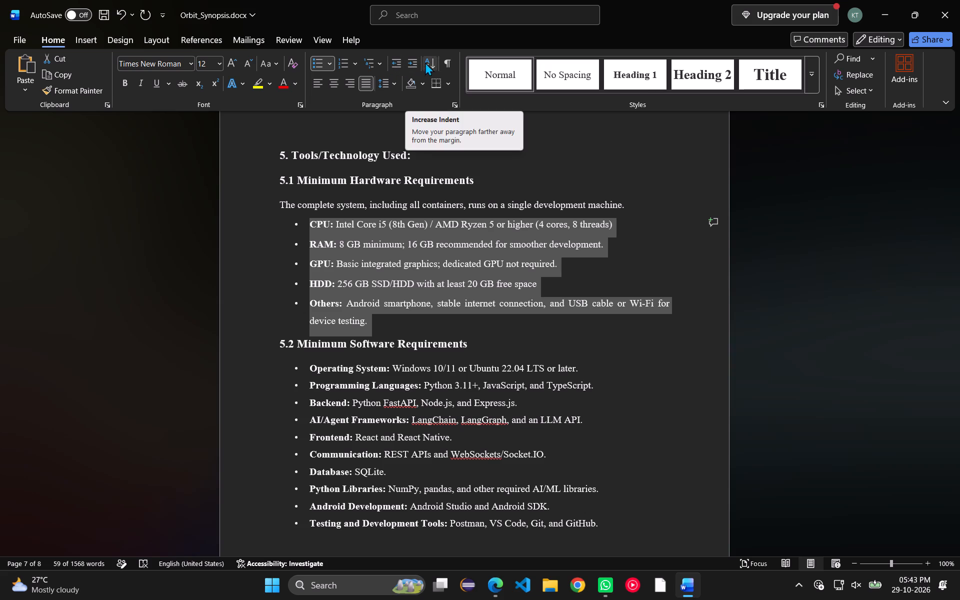
click(392, 80)
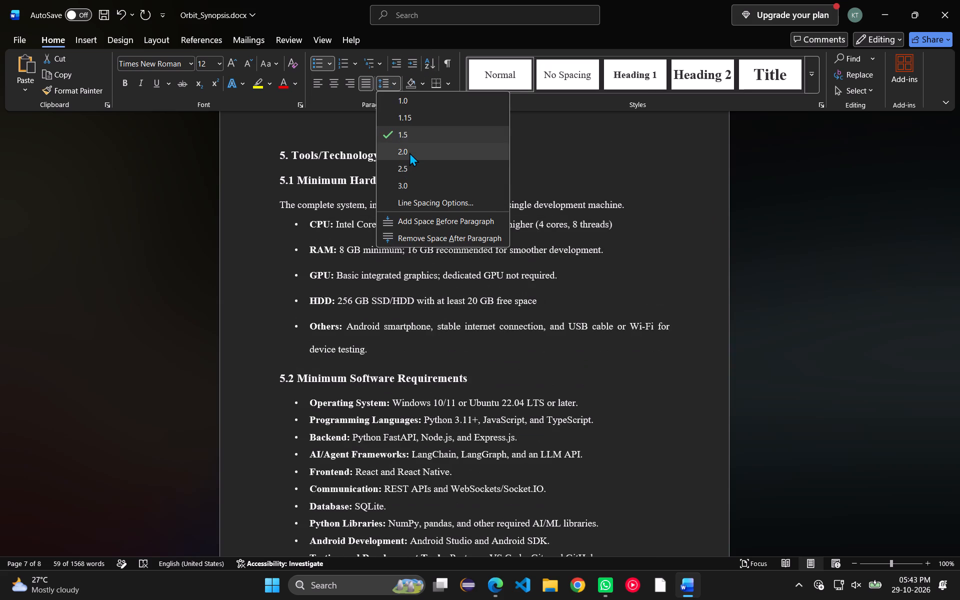
click(409, 152)
click(454, 412)
Set the line spacing of all Minimum Software Requirements bullets in section 5.2 to 2.0.
scroll(454, 412, down, 1)
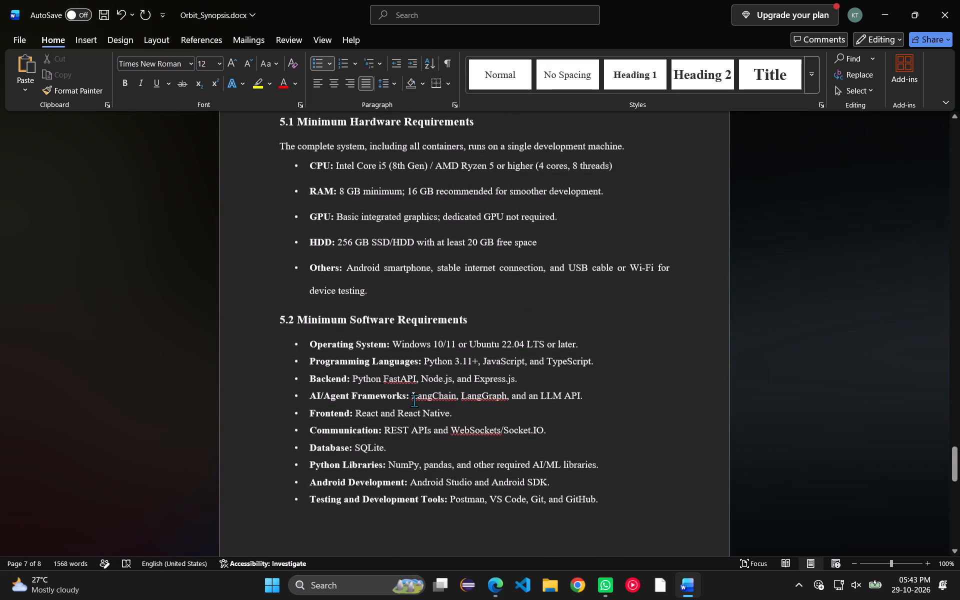
drag(291, 343, 618, 517)
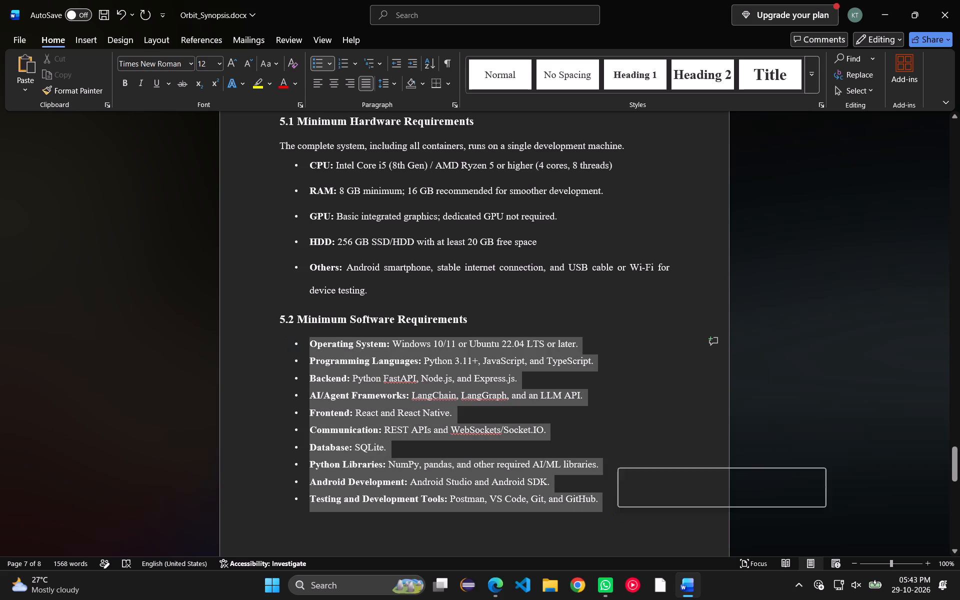
click(393, 87)
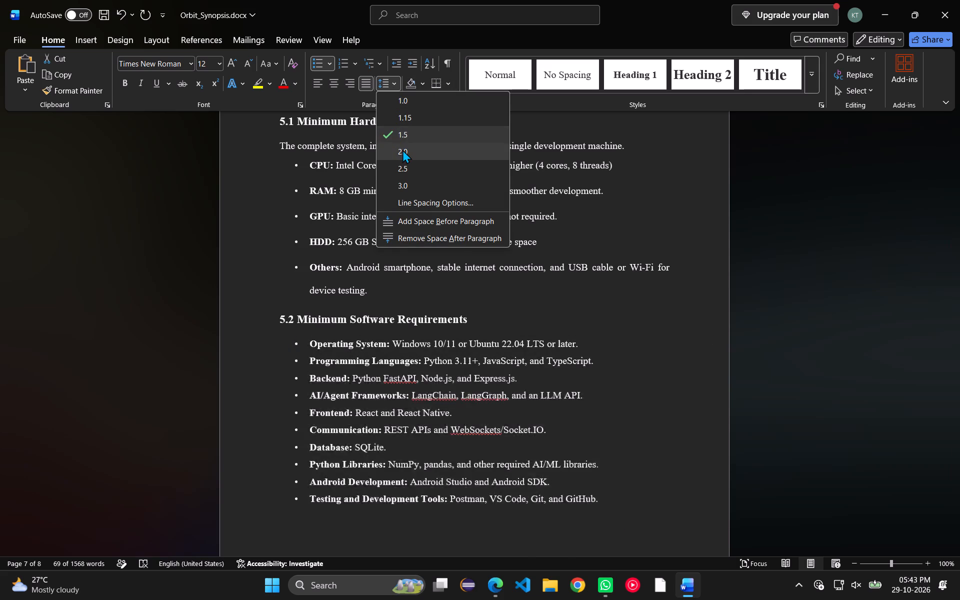
click(402, 149)
click(511, 304)
scroll(511, 304, down, 1)
scroll(511, 304, up, 1)
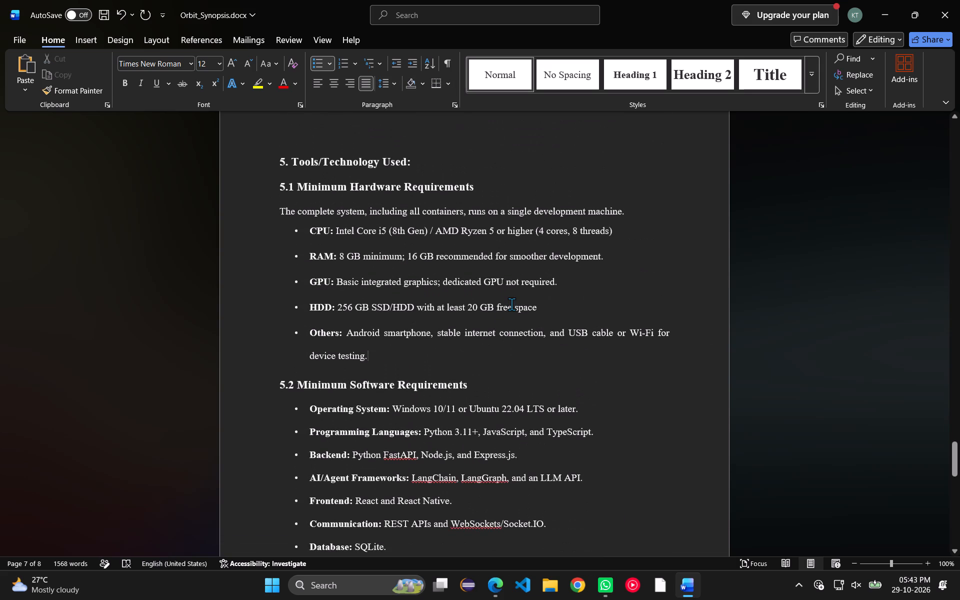
Set the line spacing of all twelve entries in the IEEE-format References section to 2.0.
scroll(511, 304, down, 5)
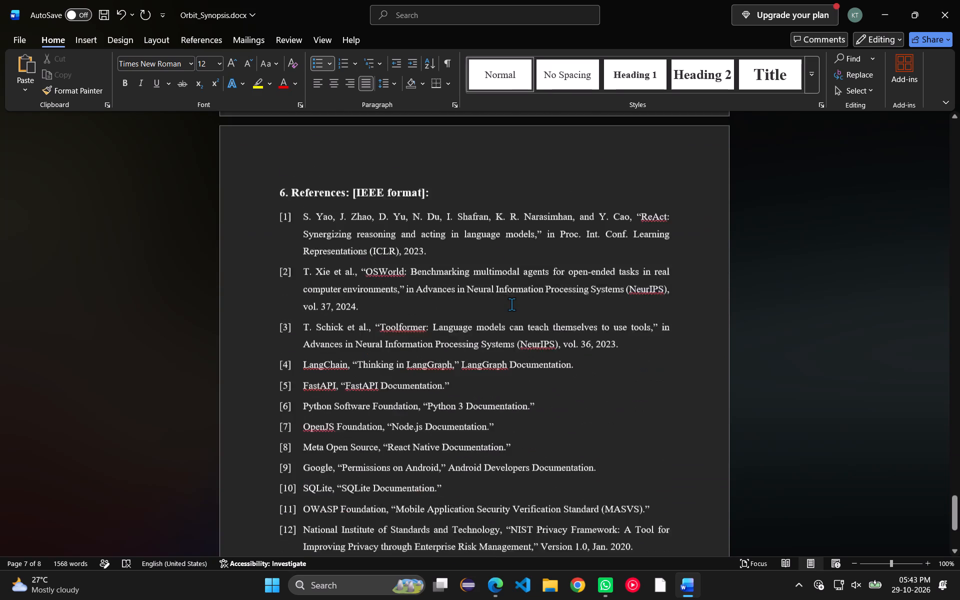
click(424, 310)
drag(636, 497, 274, 169)
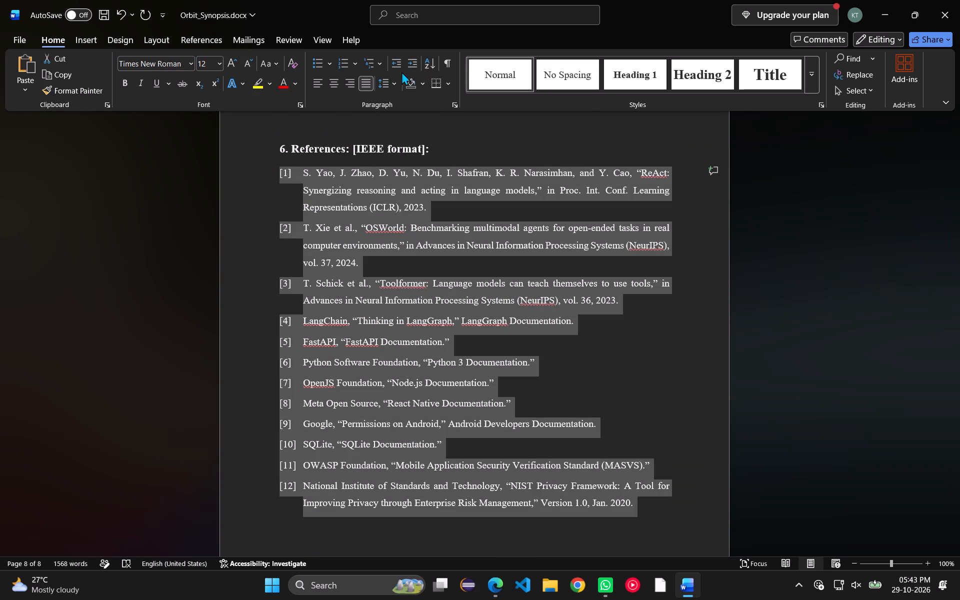
click(387, 81)
click(399, 147)
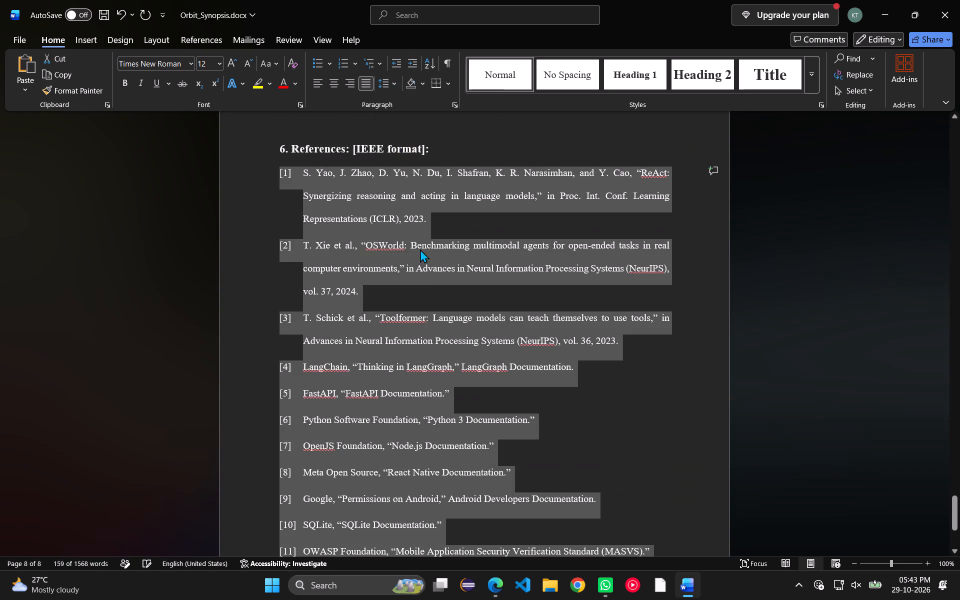
click(425, 275)
Save the edited Orbit_Synopsis document after checking the References entries and returning to the cover page.
scroll(425, 275, down, 3)
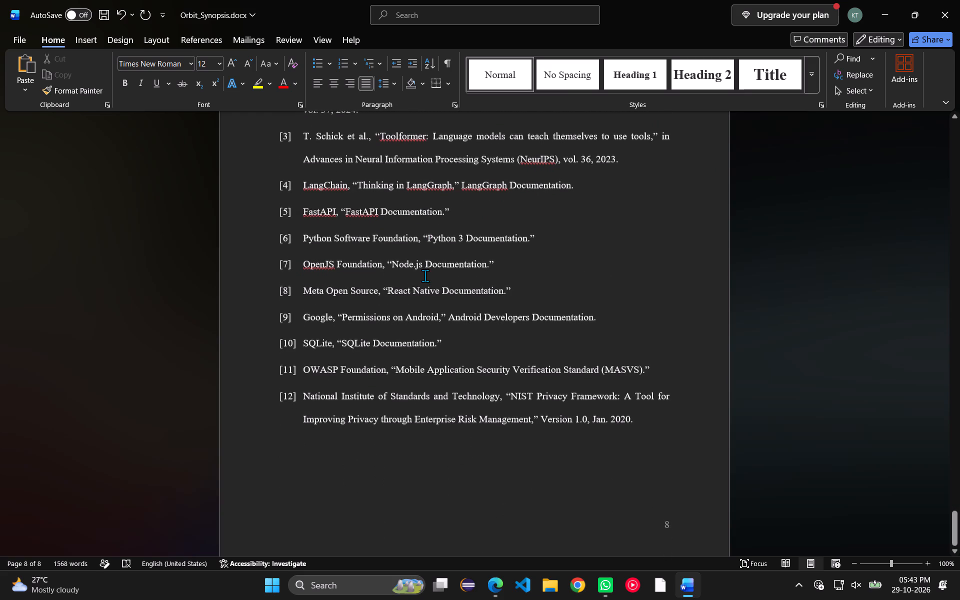
scroll(425, 275, down, 3)
scroll(425, 275, up, 10)
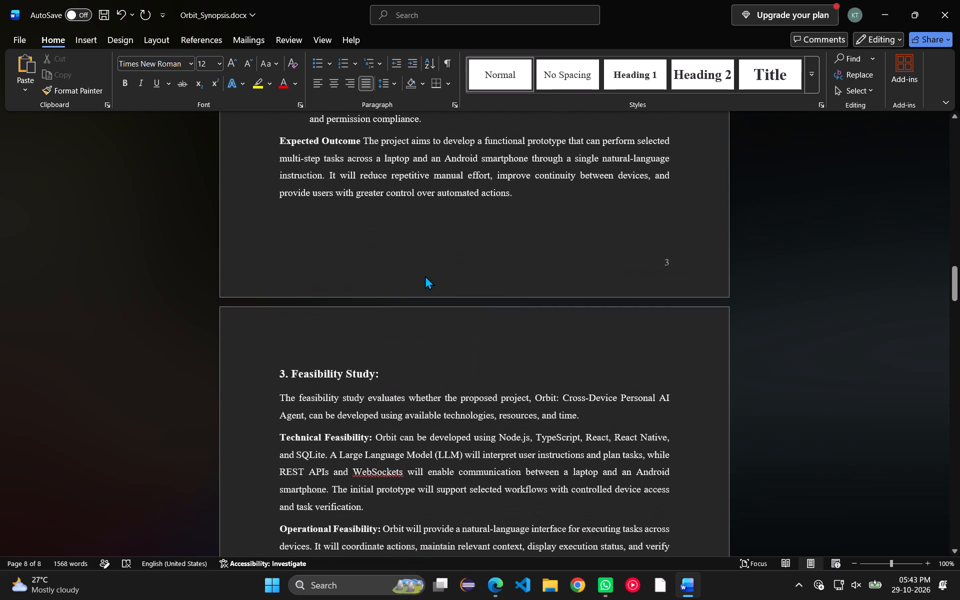
scroll(425, 275, up, 12)
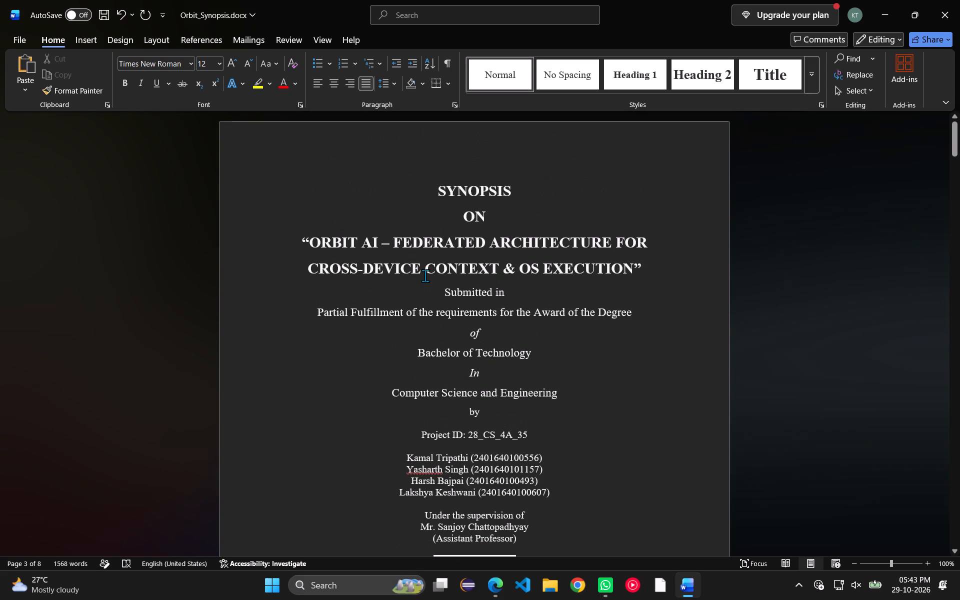
key(ctrl+s)
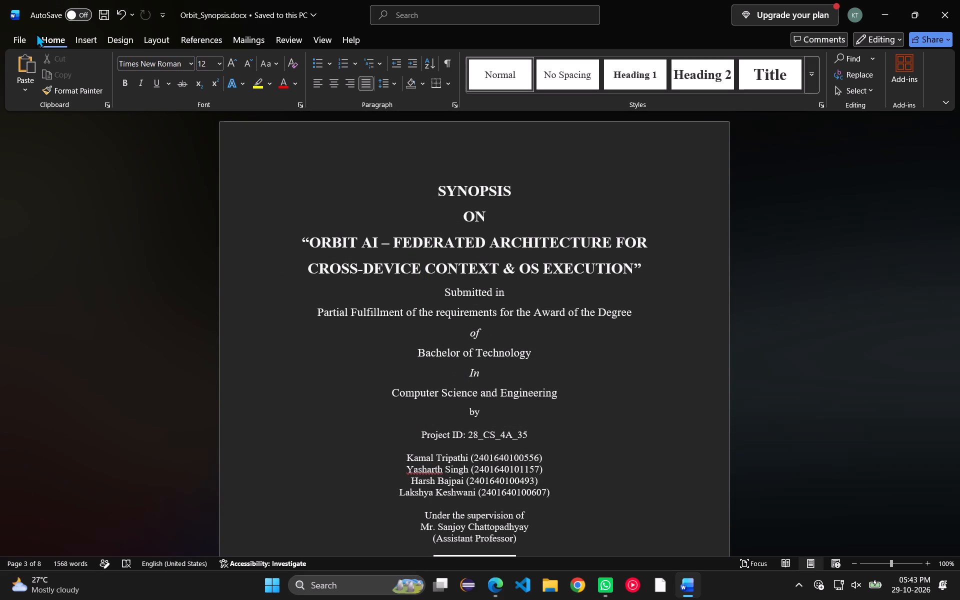
Save a PDF copy of the Orbit_Synopsis document in the Downloads folder.
click(30, 38)
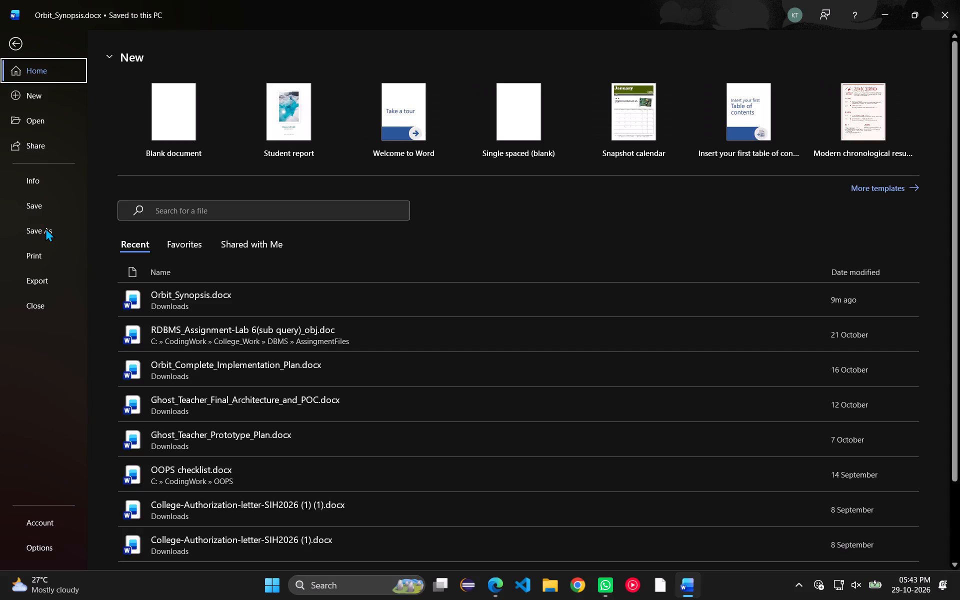
click(45, 228)
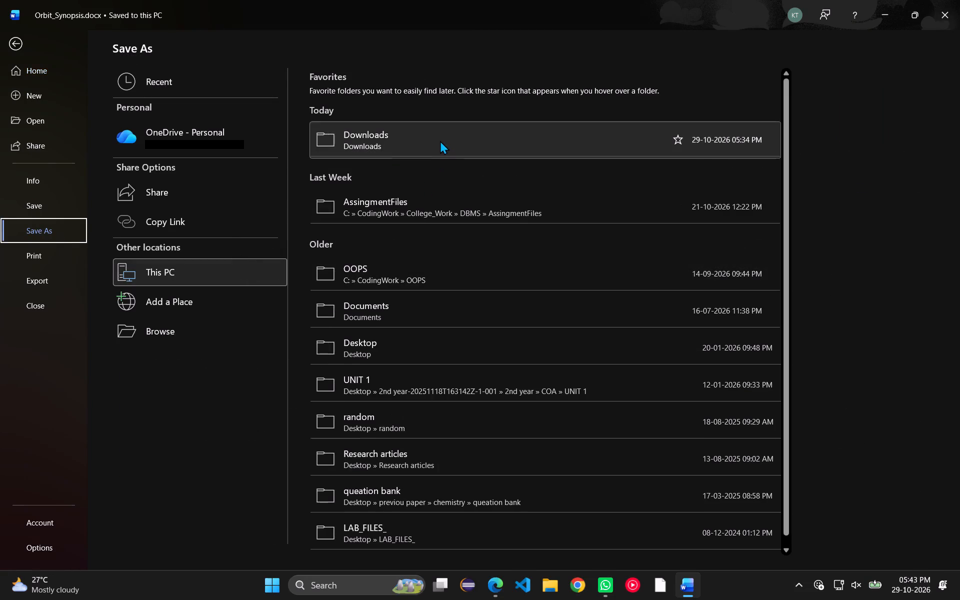
click(436, 141)
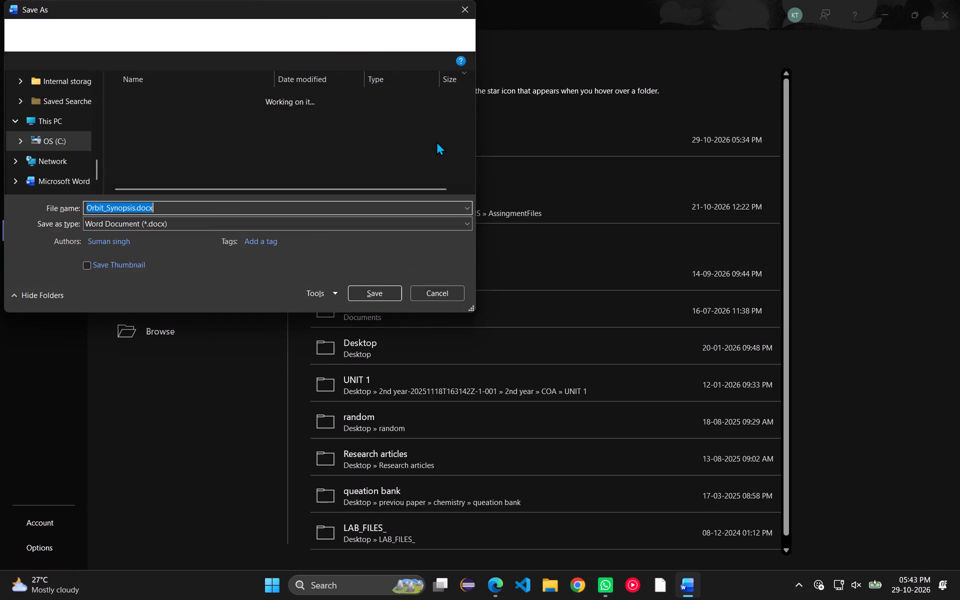
click(227, 223)
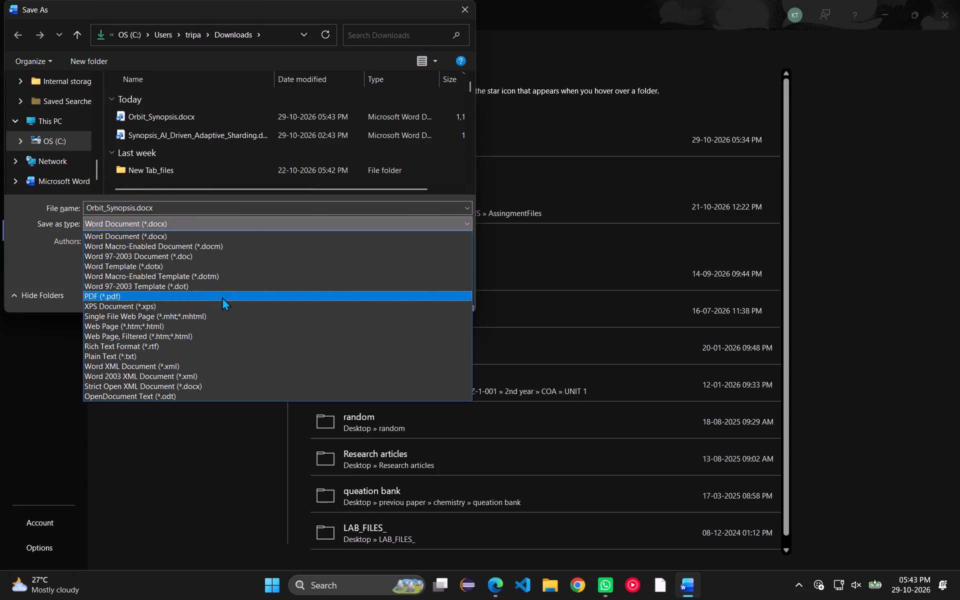
click(222, 297)
click(388, 325)
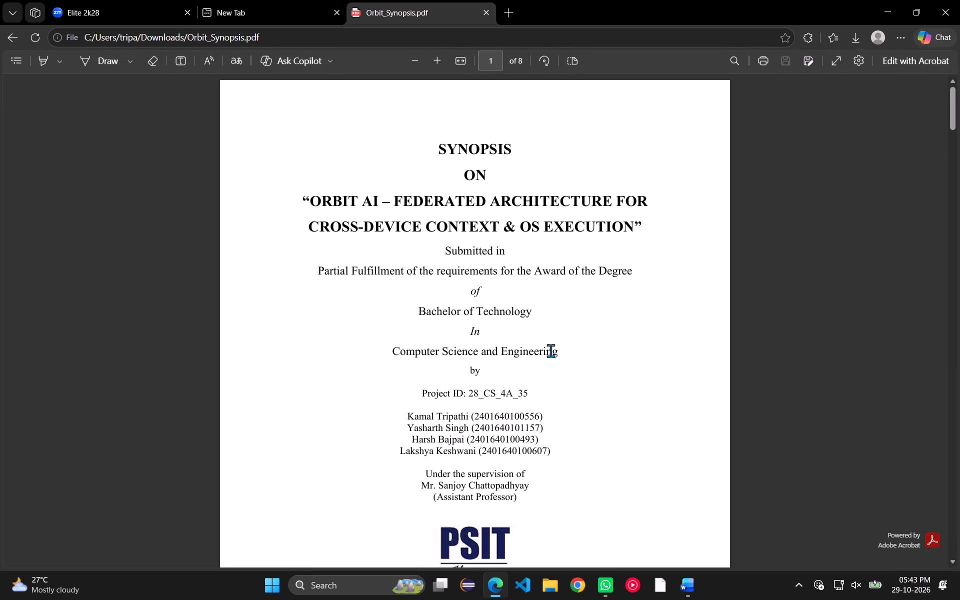
Copy the full file path of the exported Orbit_Synopsis.pdf from the browser's address.
scroll(550, 350, down, 4)
scroll(550, 350, up, 4)
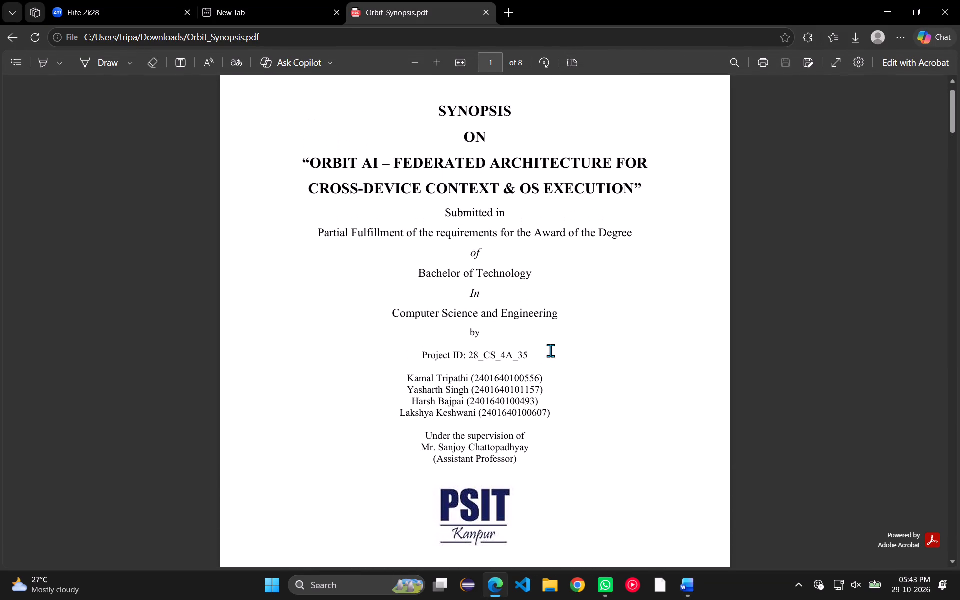
scroll(550, 350, down, 6)
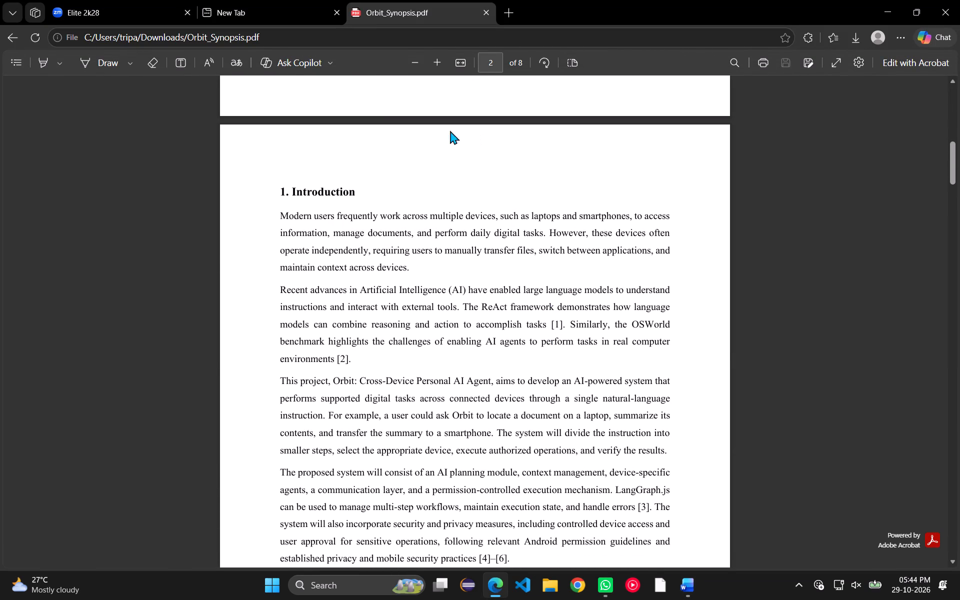
drag(311, 37, 71, 11)
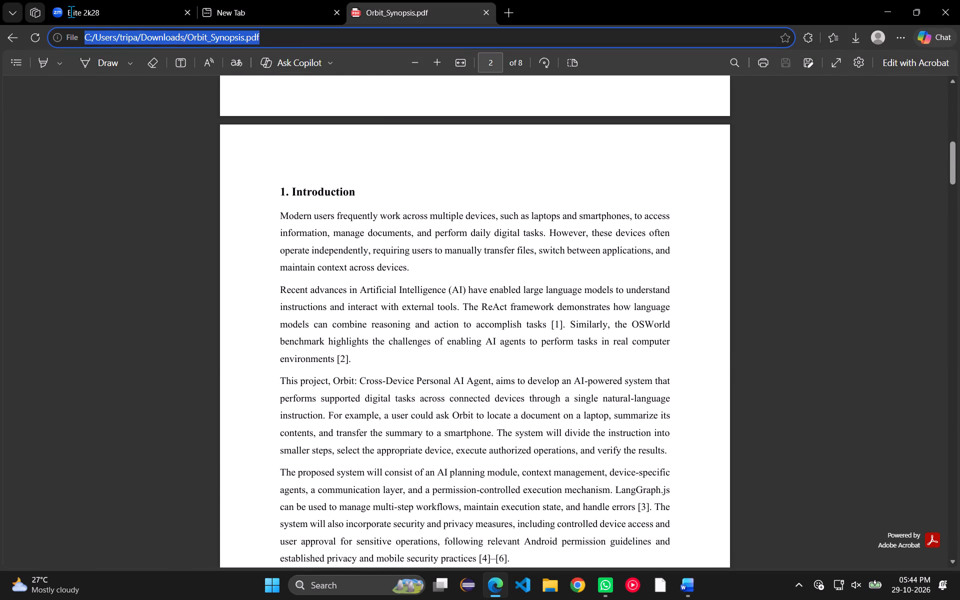
drag(71, 11, 68, 11)
key(ctrl+c)
Review the exported PDF's page layout and spacing from the Project Objective through the final pages, and back to the cover page.
click(448, 318)
scroll(448, 318, down, 3)
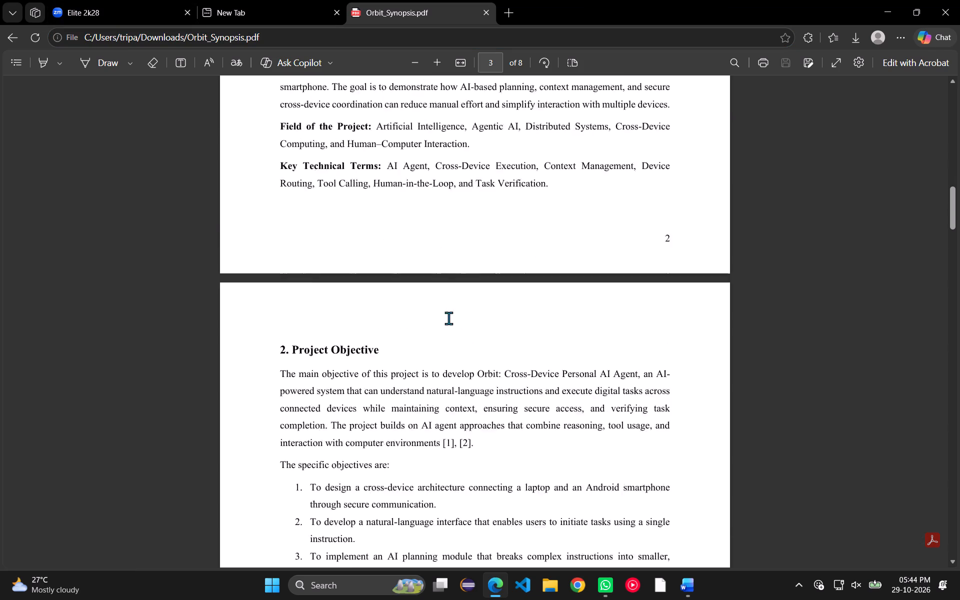
scroll(448, 318, down, 14)
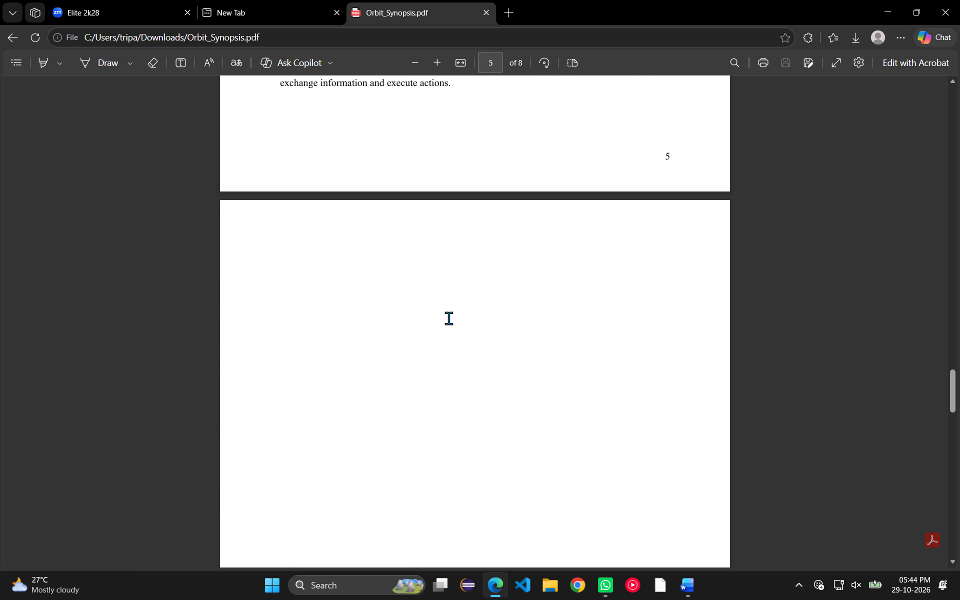
scroll(448, 318, down, 3)
scroll(448, 318, up, 6)
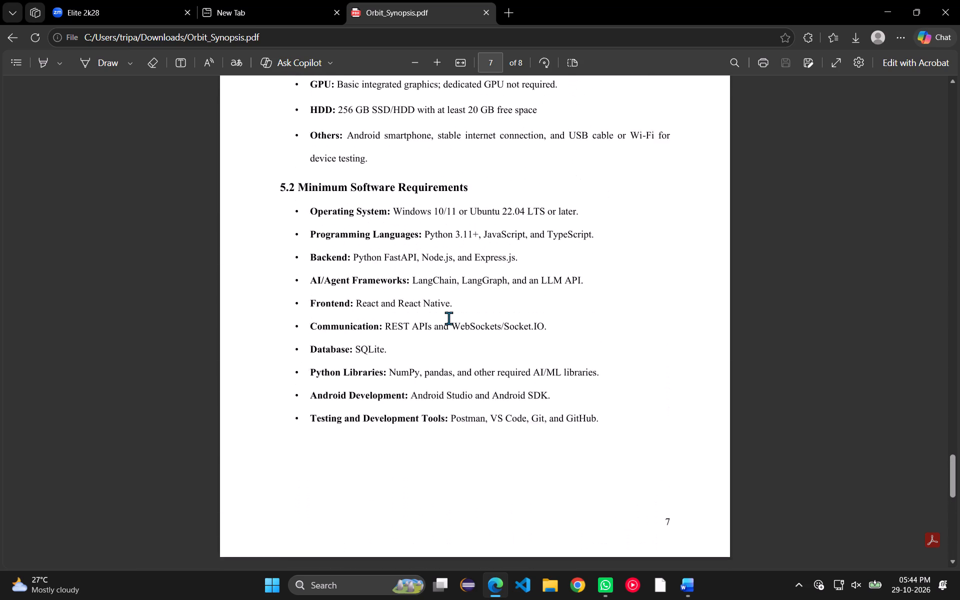
scroll(448, 318, up, 4)
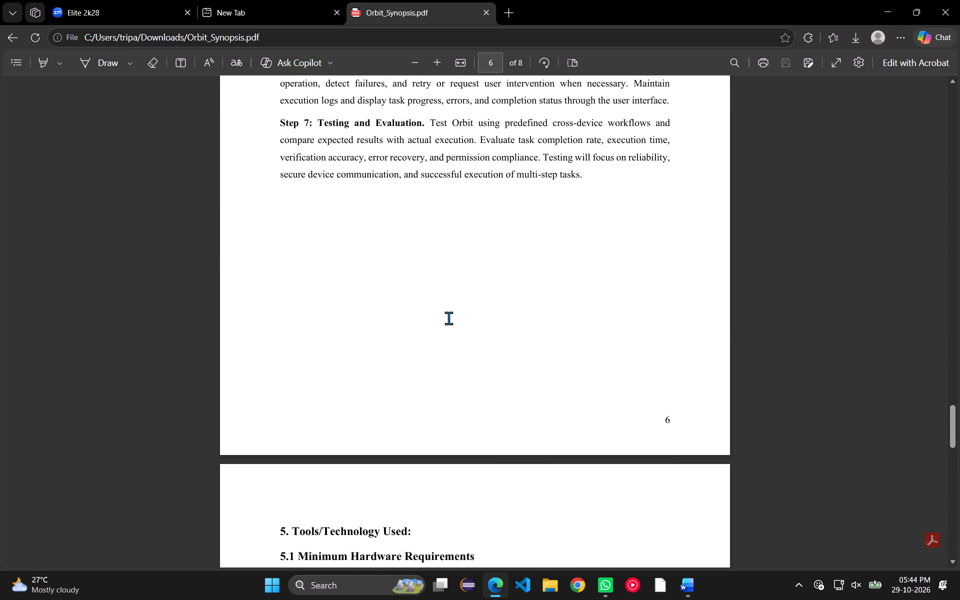
scroll(448, 318, up, 6)
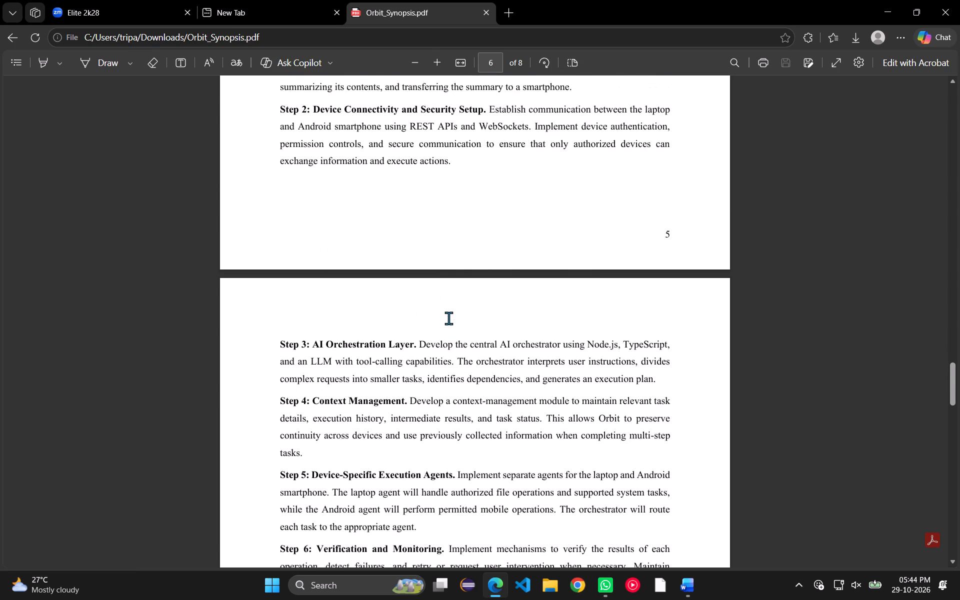
scroll(448, 318, up, 7)
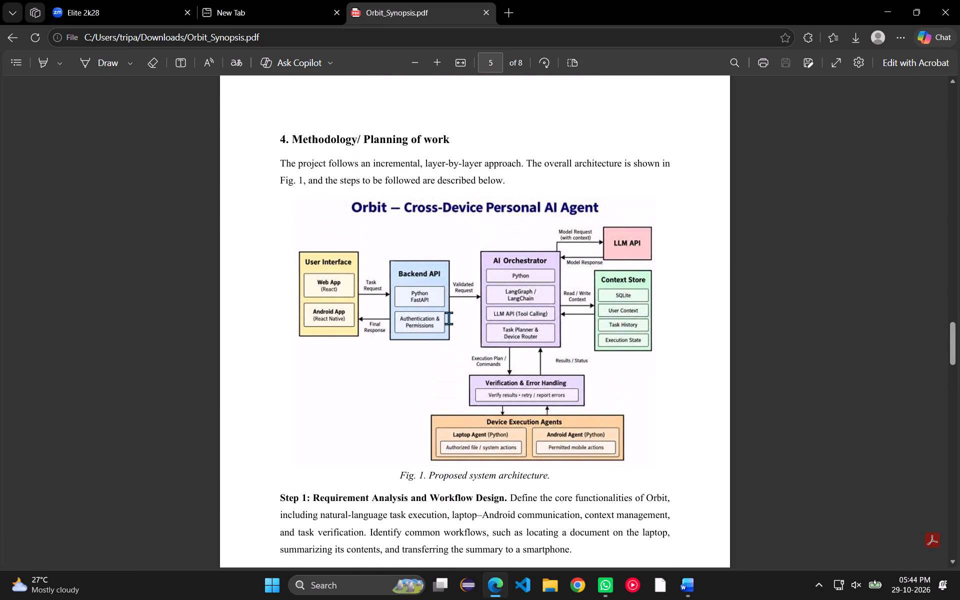
scroll(448, 318, up, 5)
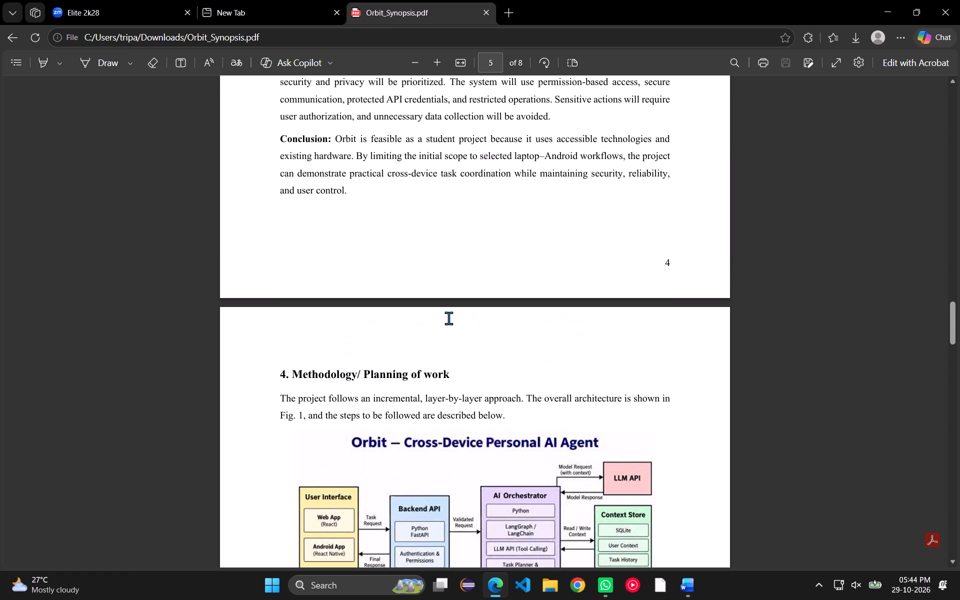
scroll(448, 318, up, 9)
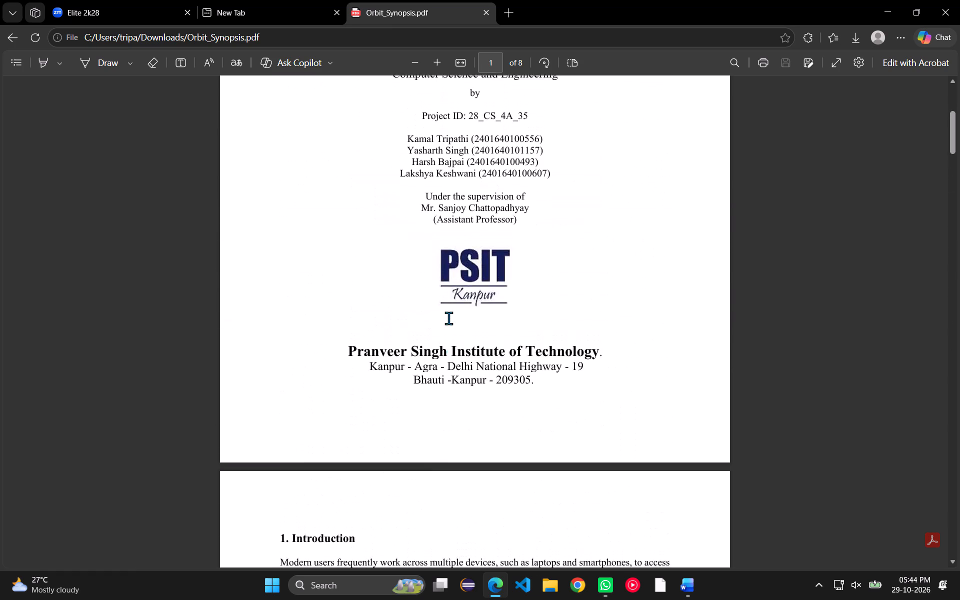
scroll(448, 318, up, 2)
Examine the PDF's cover page, checking the project ID, student details, supervisor, logo and institute address.
scroll(448, 318, down, 1)
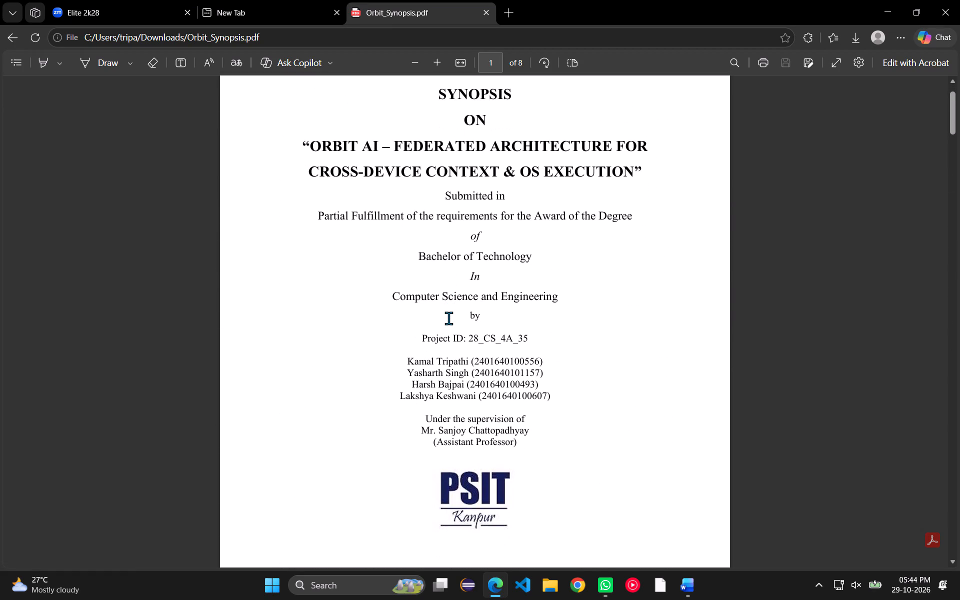
drag(573, 436, 479, 295)
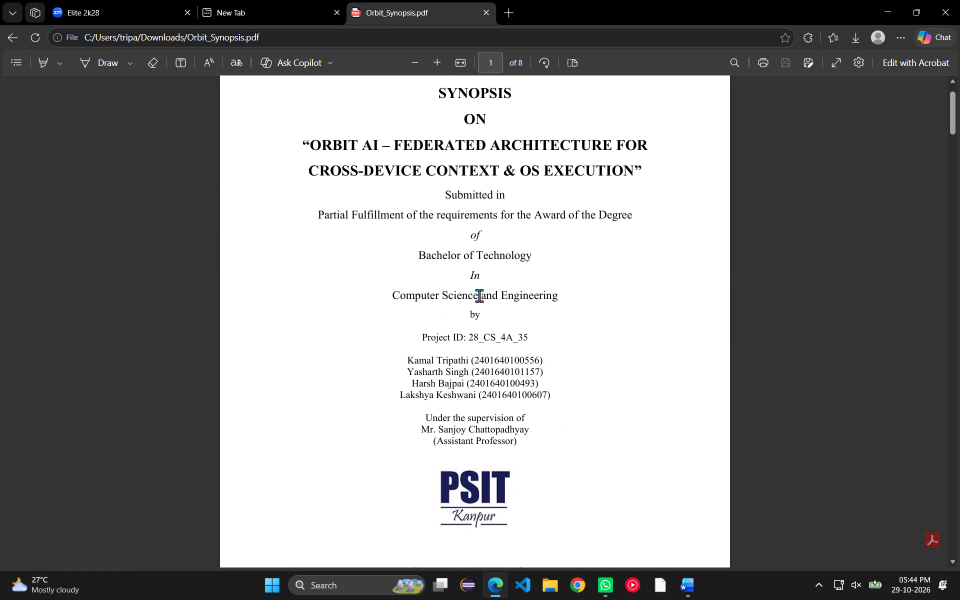
drag(530, 392, 475, 375)
click(565, 499)
scroll(565, 499, down, 1)
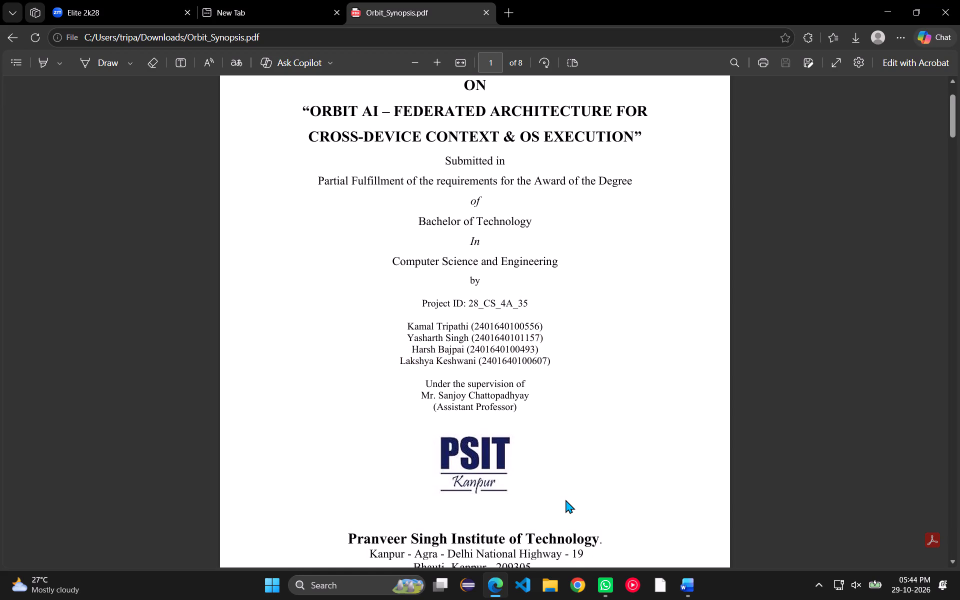
scroll(565, 499, down, 1)
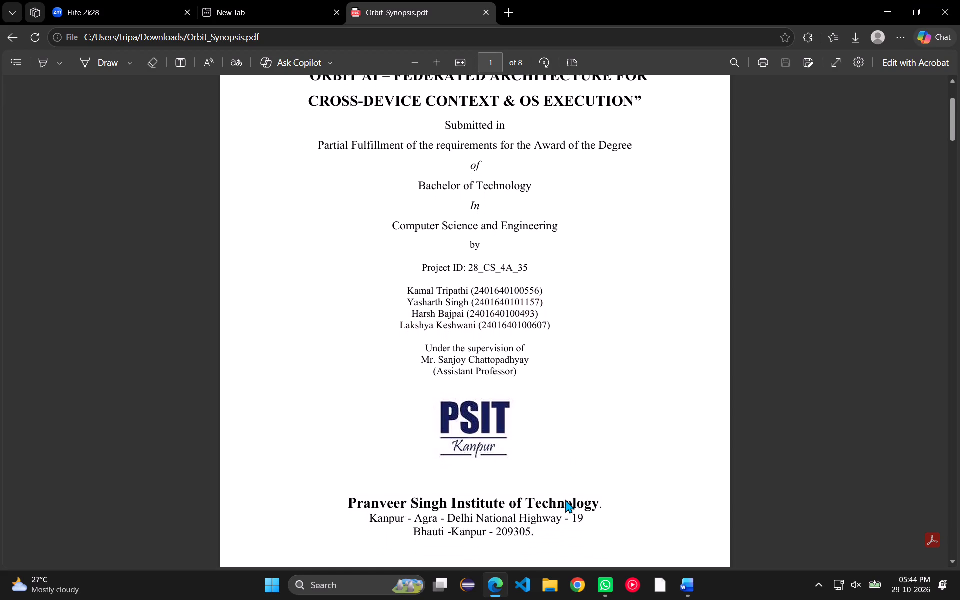
scroll(565, 499, down, 2)
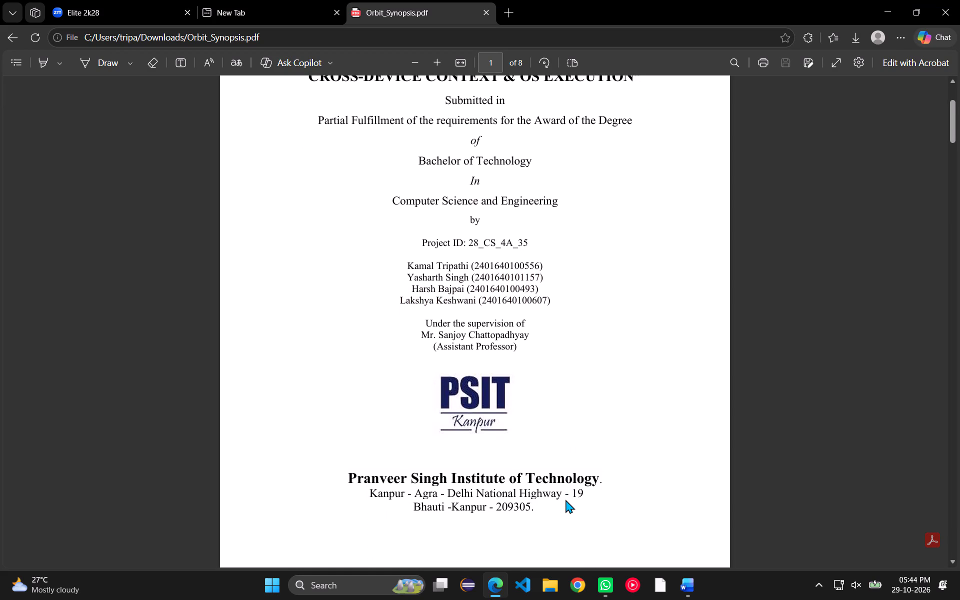
scroll(565, 499, down, 3)
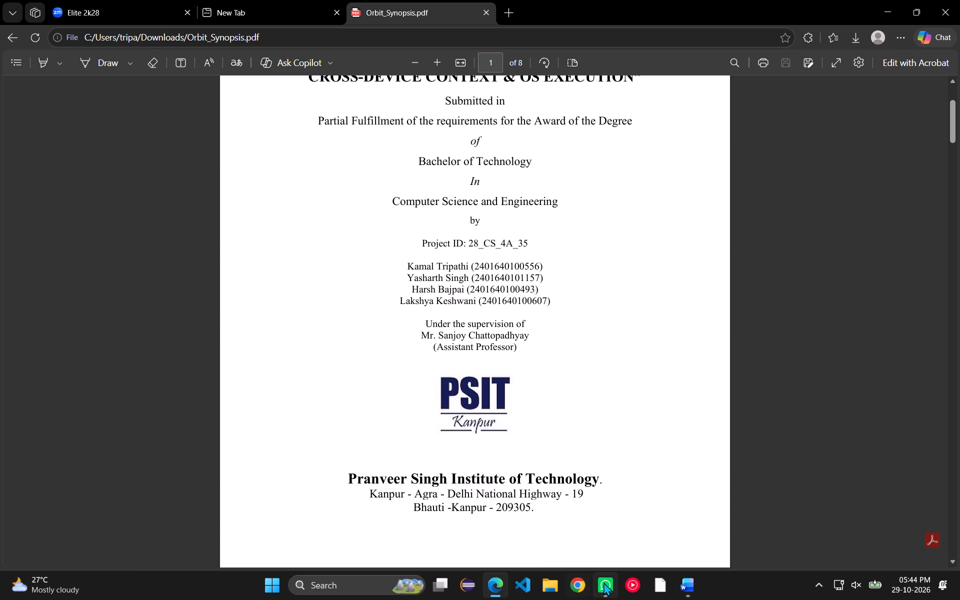
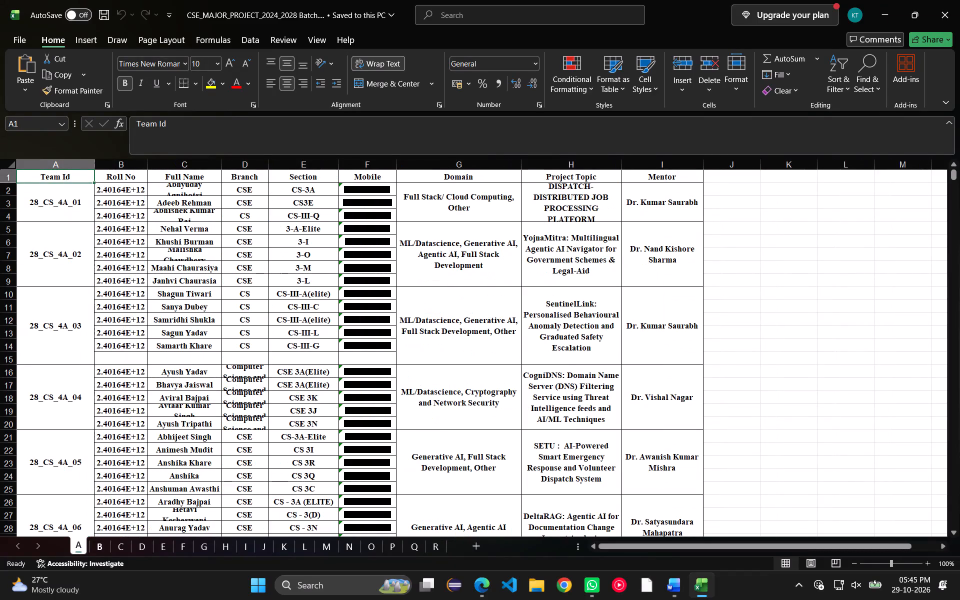
In the CSE major project Excel workbook, search sheet A for "kamal" to locate the Orbit team's entry.
key(ctrl+f)
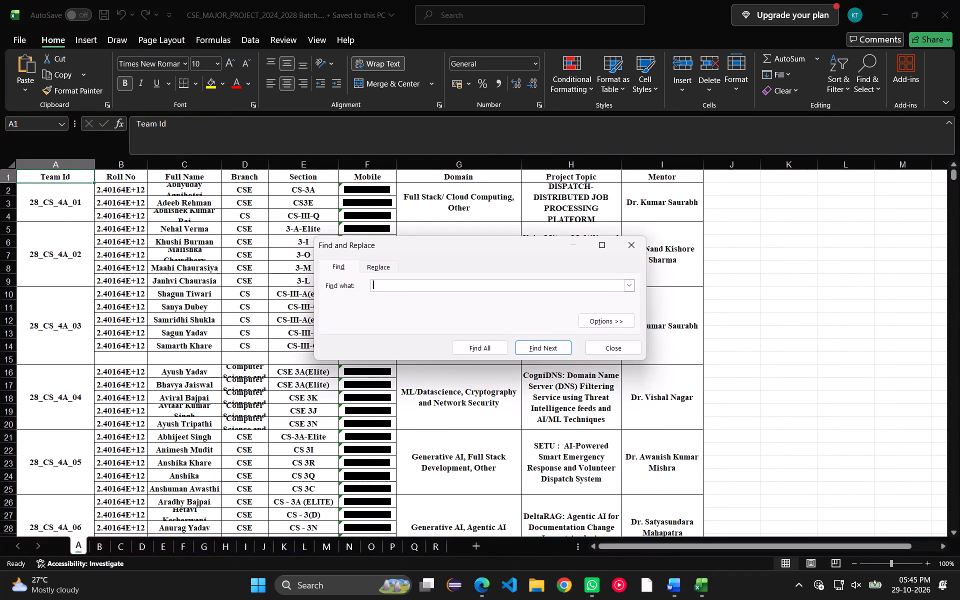
text(kamal)
key(Return)
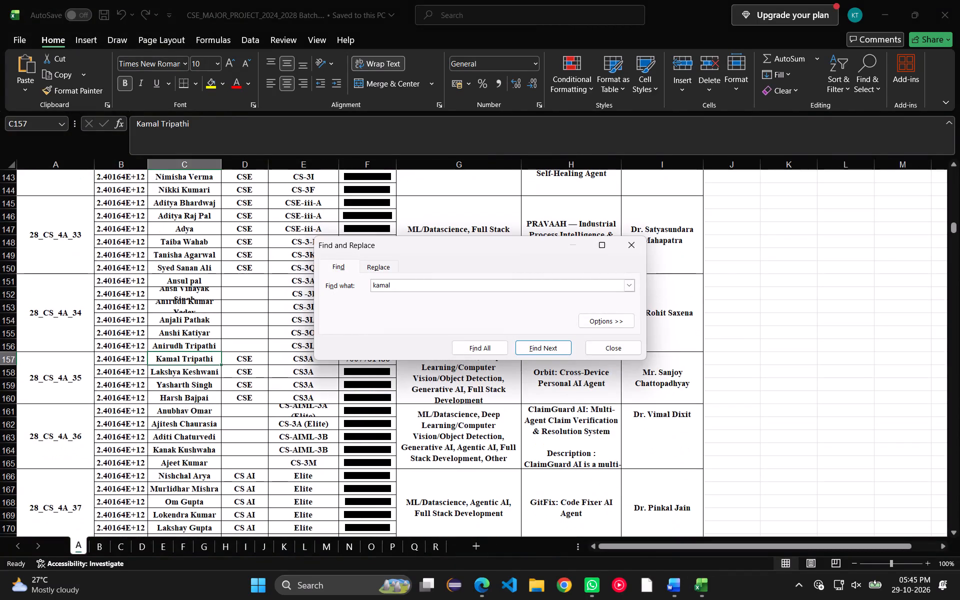
click(635, 250)
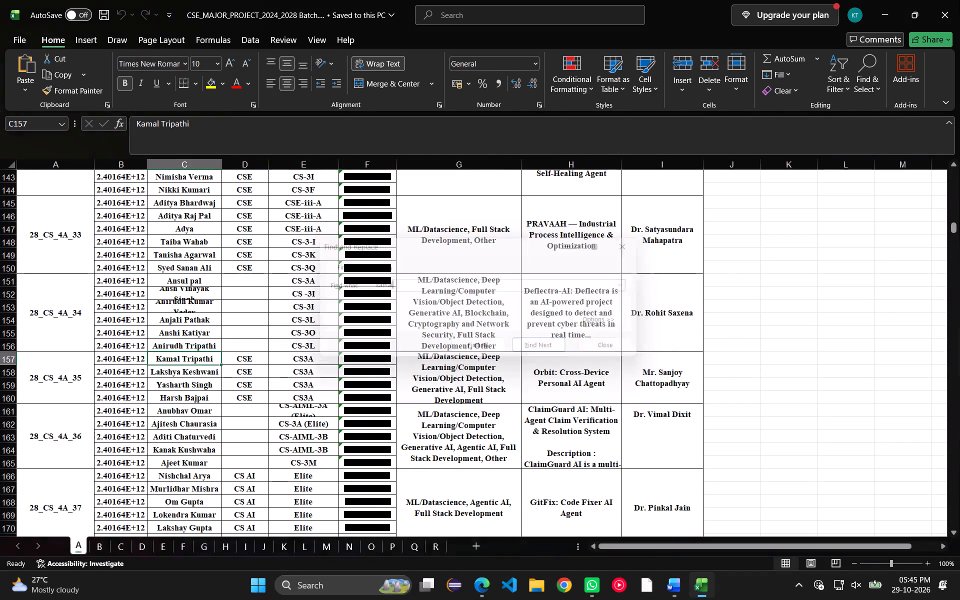
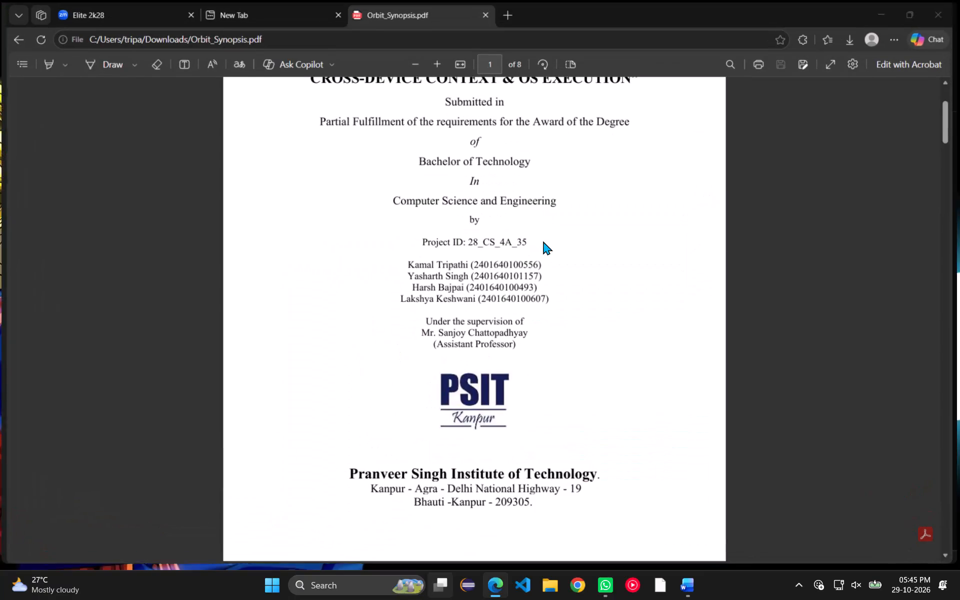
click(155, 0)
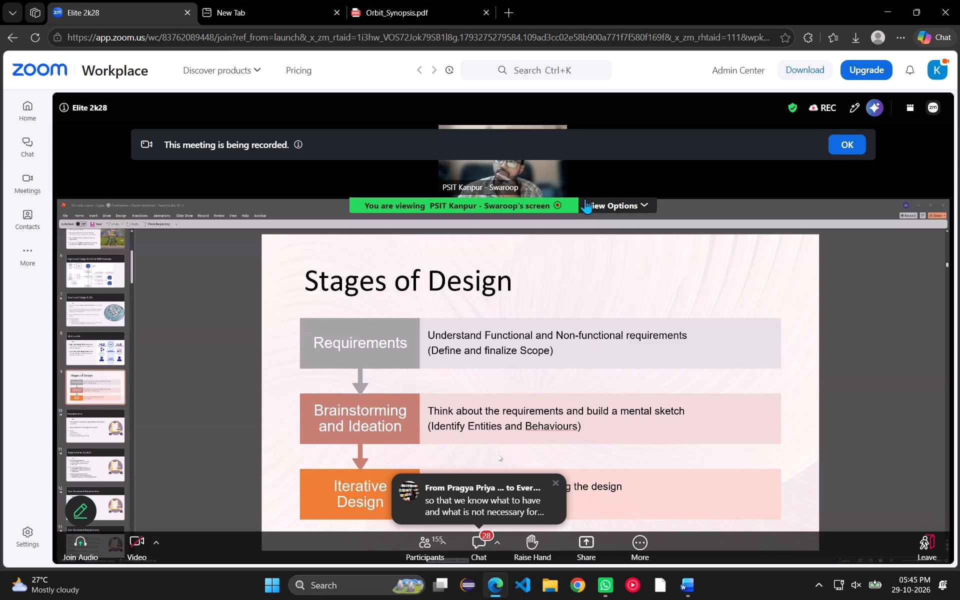
Review the exported Orbit_Synopsis.pdf from the cover page through to the references, and return to the cover.
click(355, 0)
scroll(463, 251, up, 2)
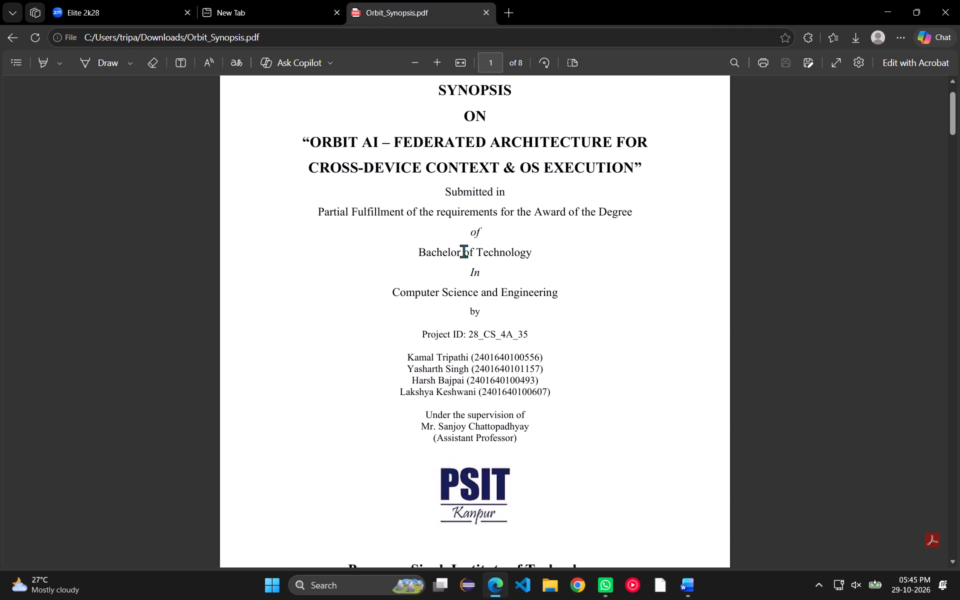
scroll(462, 251, down, 8)
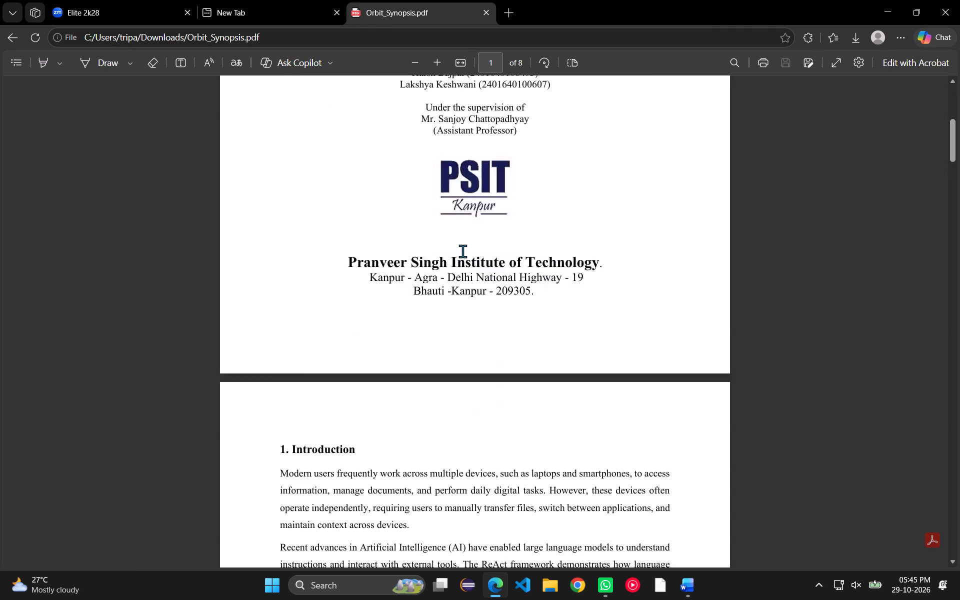
scroll(462, 251, down, 4)
scroll(441, 244, down, 17)
scroll(439, 244, up, 6)
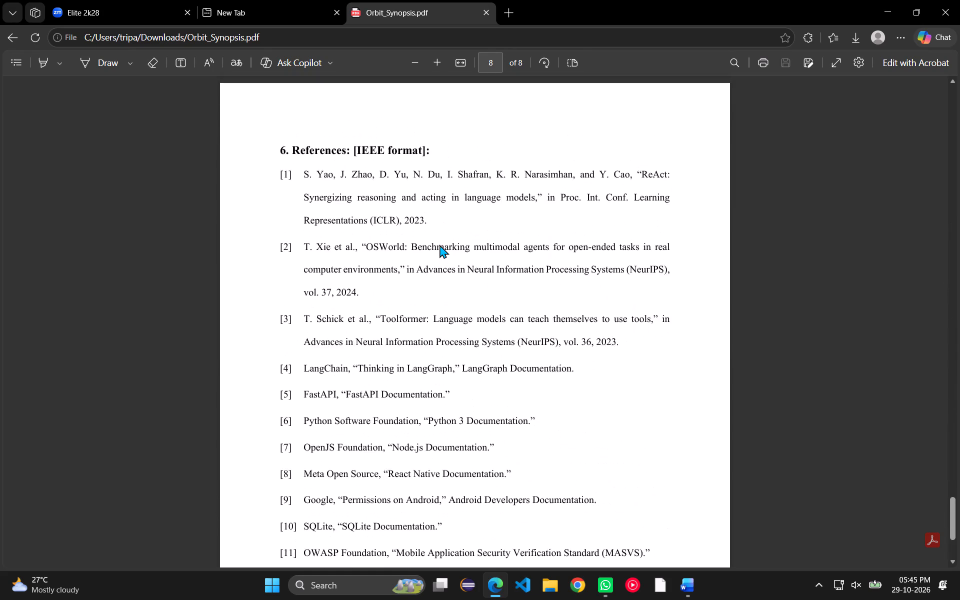
scroll(439, 244, up, 18)
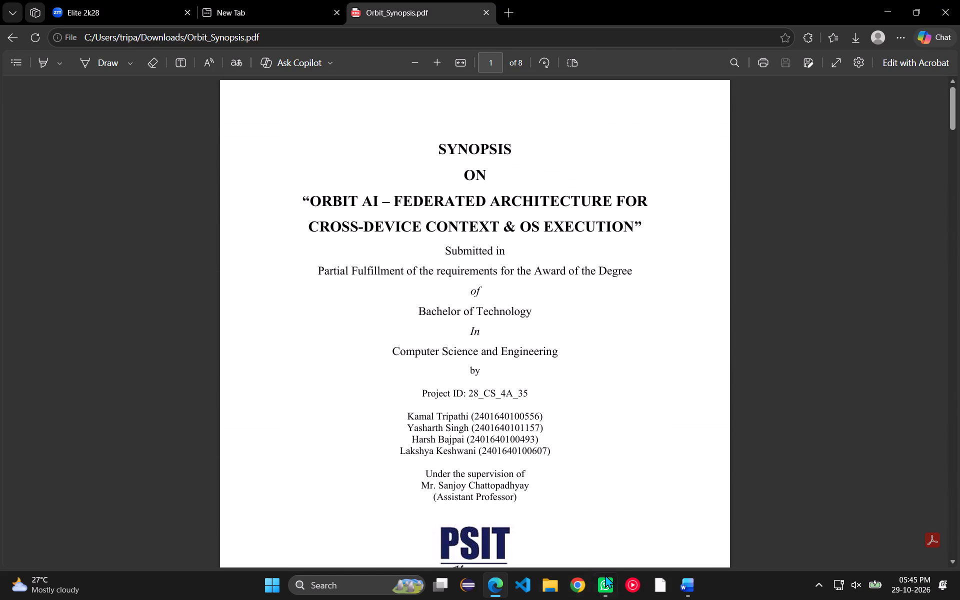
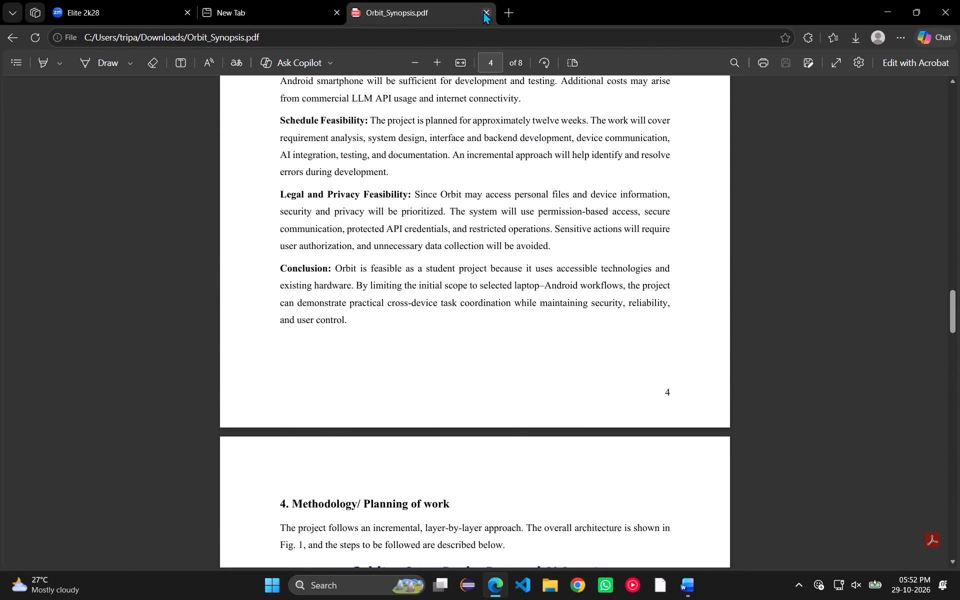
Close the Orbit_Synopsis.pdf tab and replace the existing New Tab with a freshly opened one.
click(483, 11)
click(358, 7)
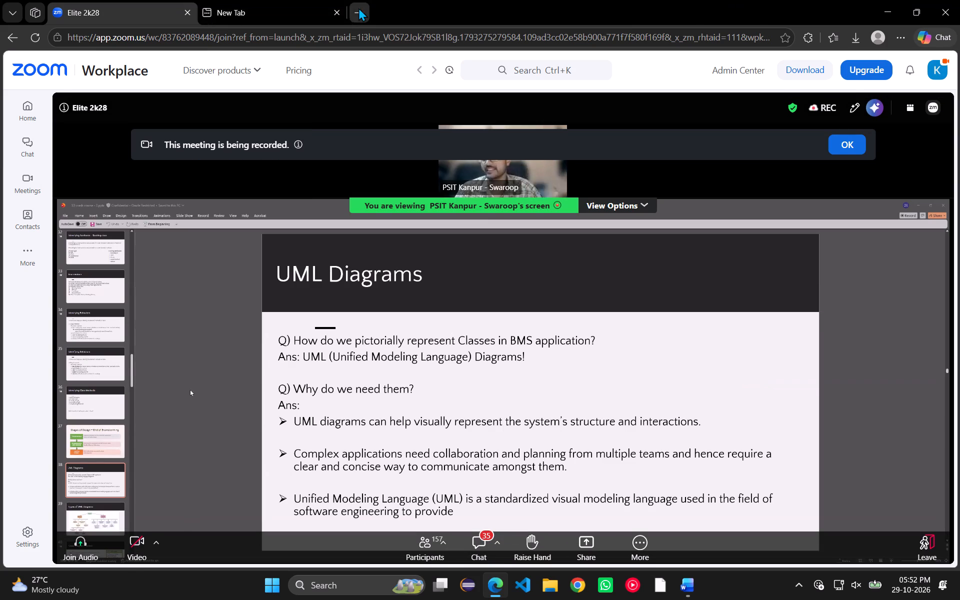
click(336, 11)
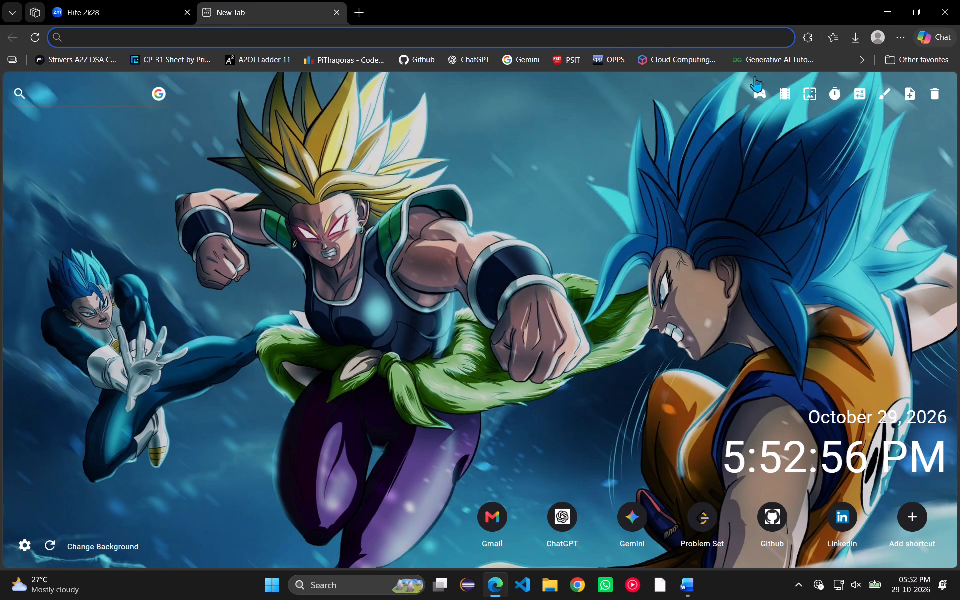
Minimize the browser to reveal the Orbit_Synopsis.docx document in Word, and close that document.
click(494, 584)
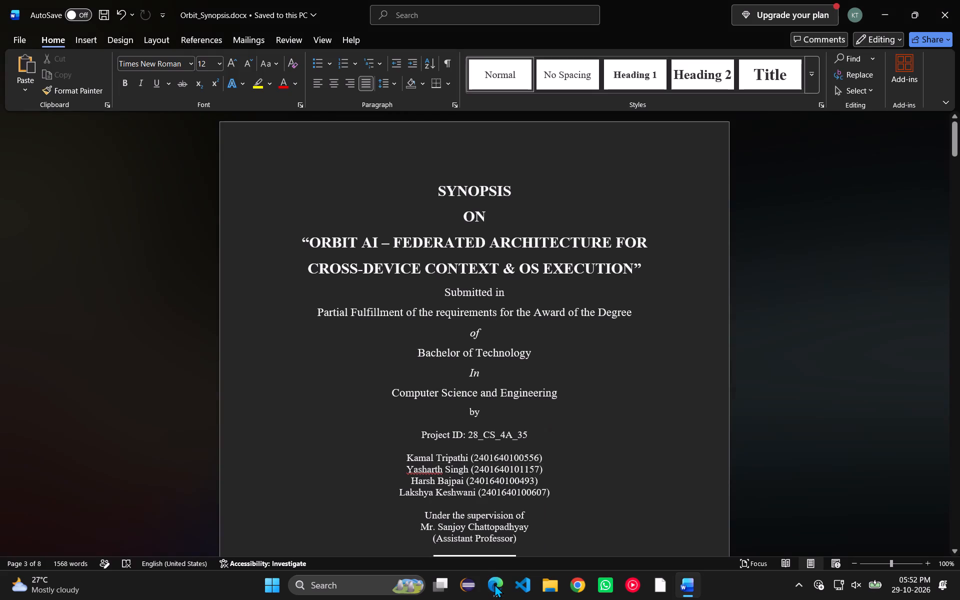
scroll(447, 392, down, 2)
click(959, 0)
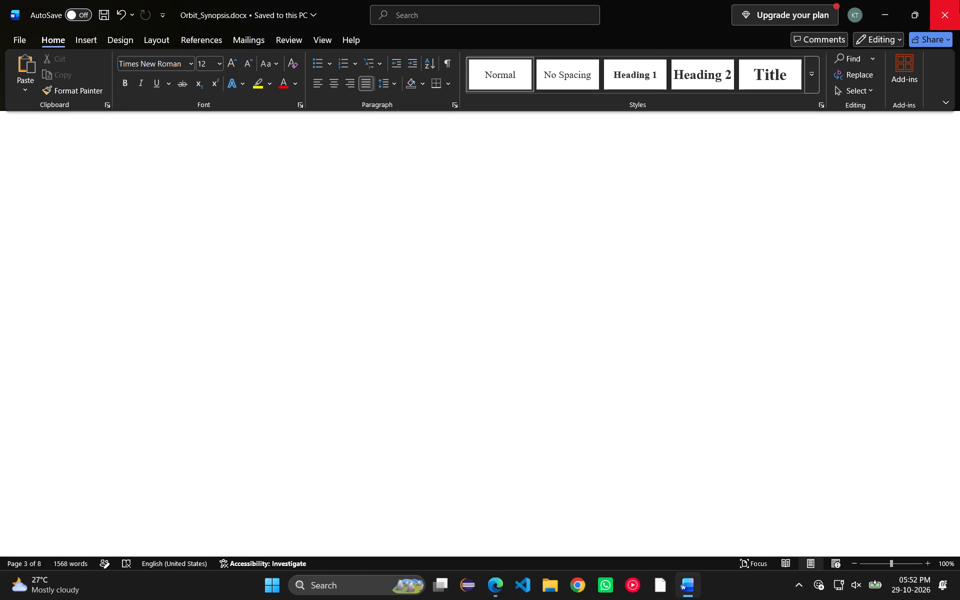
Switch back to the Microsoft Edge browser window.
click(518, 577)
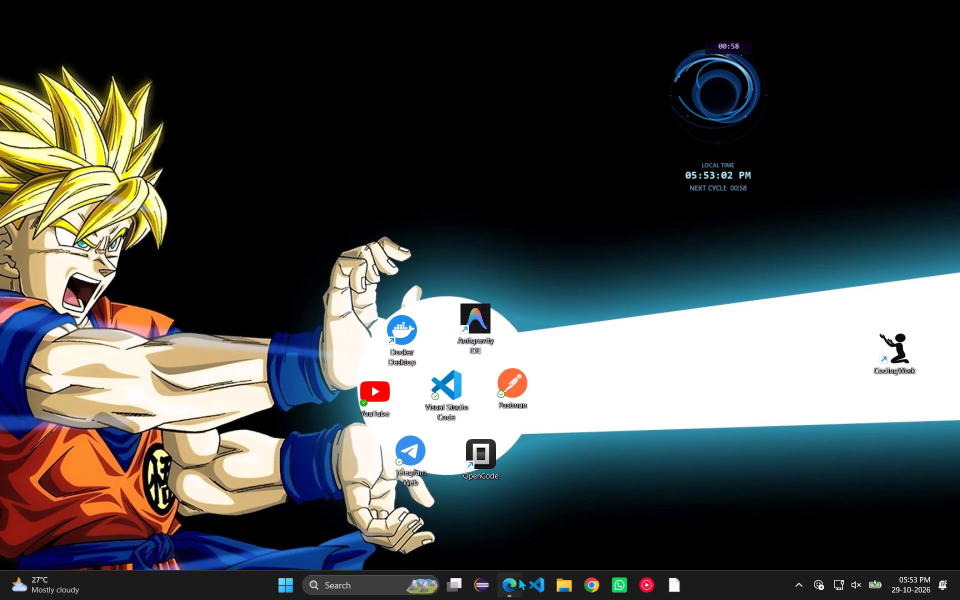
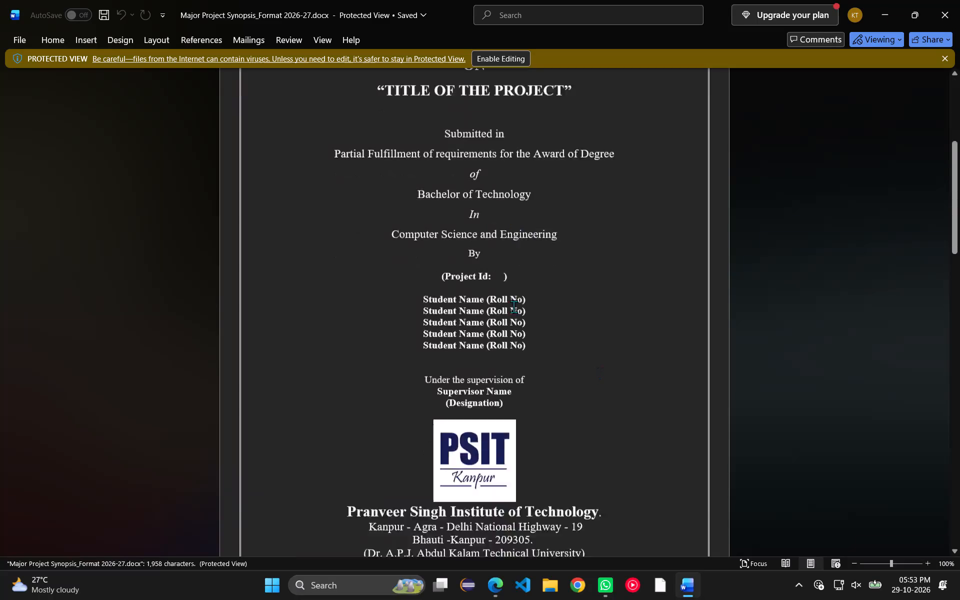
Read through the Major Project Synopsis_Format 2026-27 template, from the cover page and section descriptions to the references and formatting guidelines.
scroll(513, 306, down, 2)
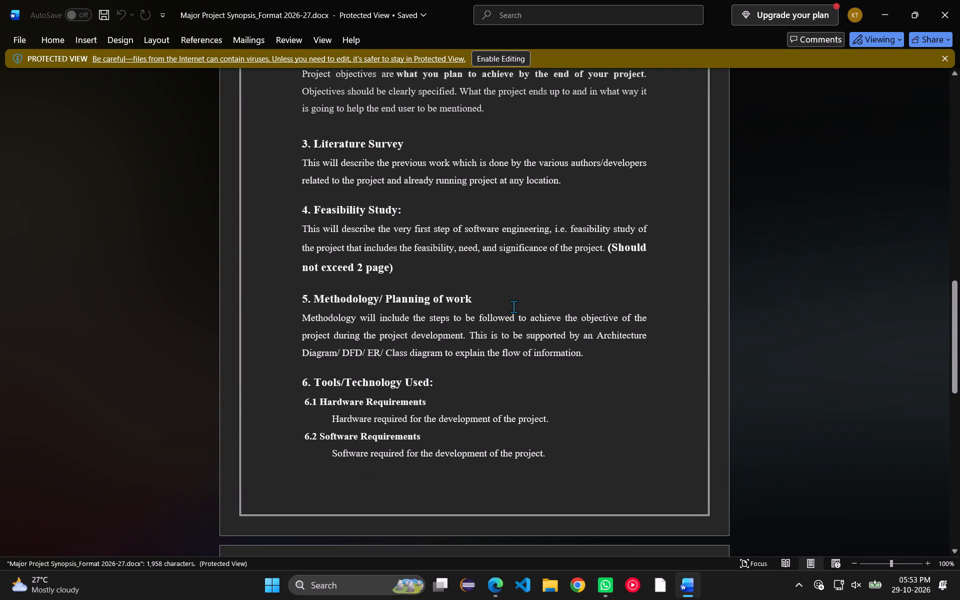
scroll(513, 306, down, 1)
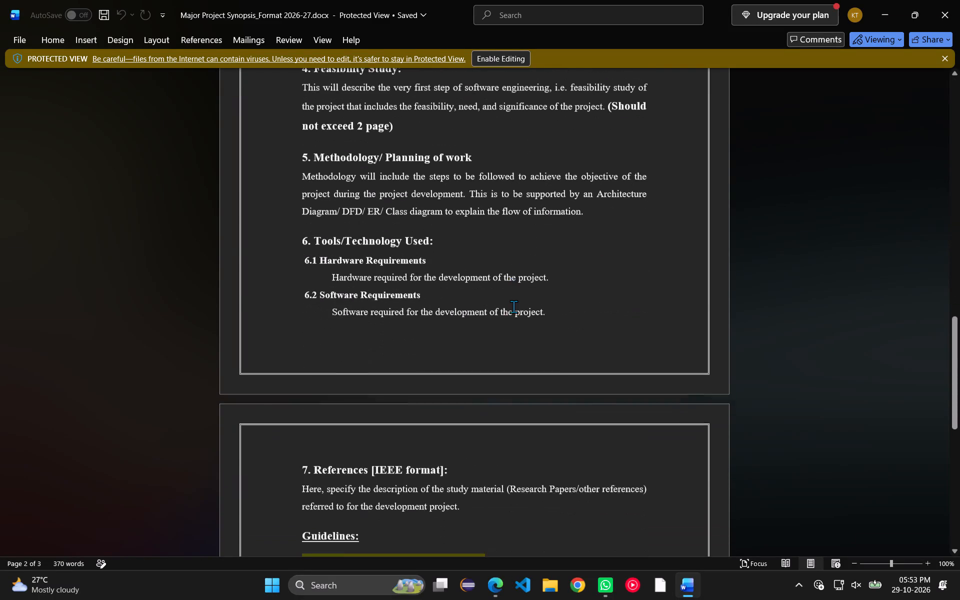
scroll(513, 306, down, 1)
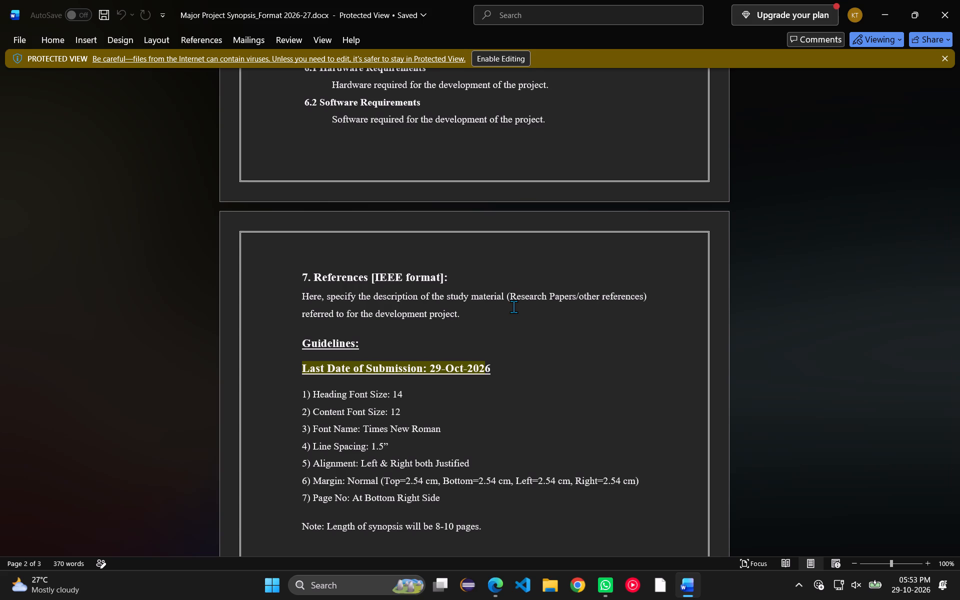
scroll(513, 306, up, 1)
scroll(513, 306, down, 1)
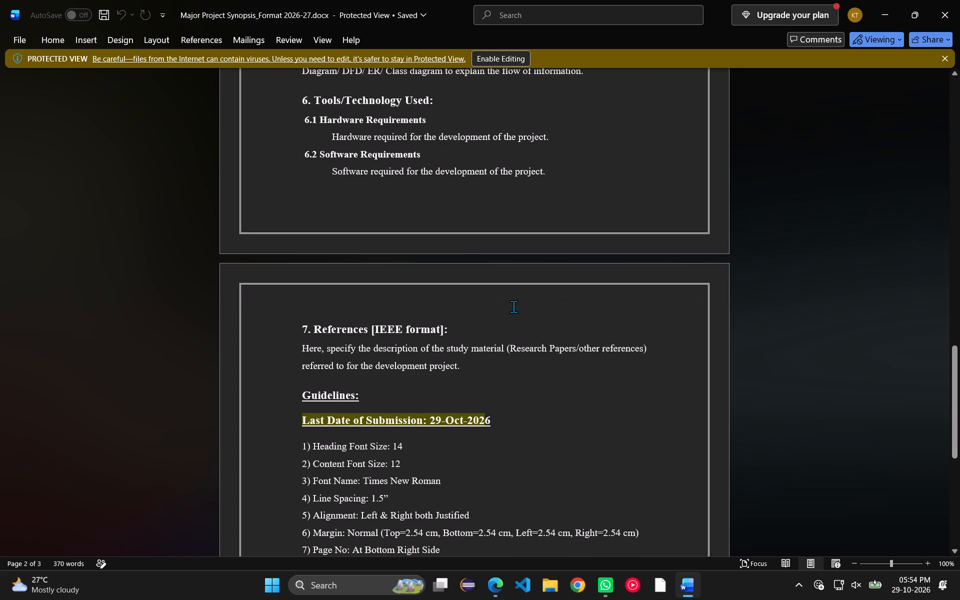
Review the cover page layout and the section requirements in the Major Project Synopsis_Format 2026-27 document, from Introduction to Tools/Technology Used.
scroll(513, 306, up, 2)
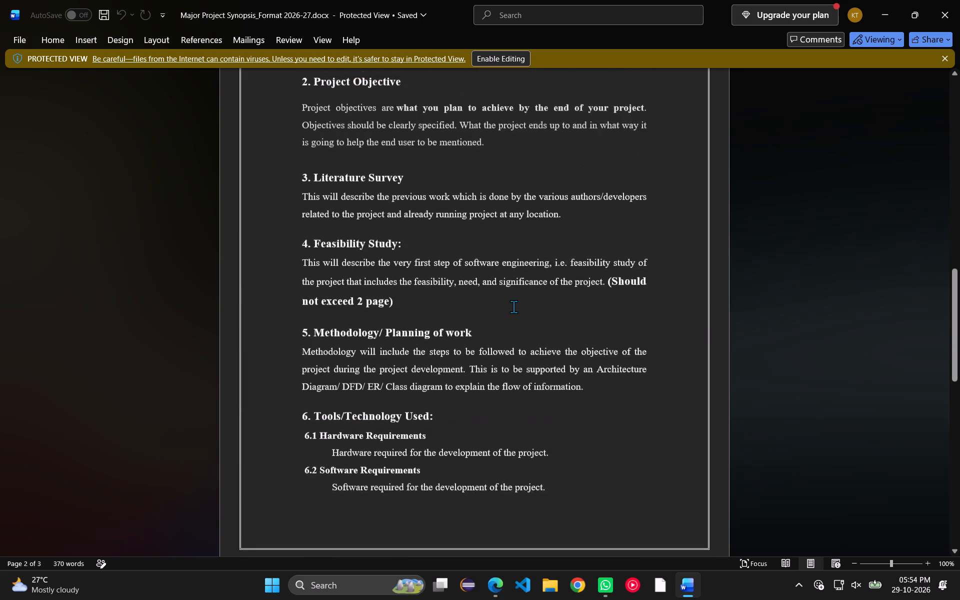
scroll(513, 306, up, 2)
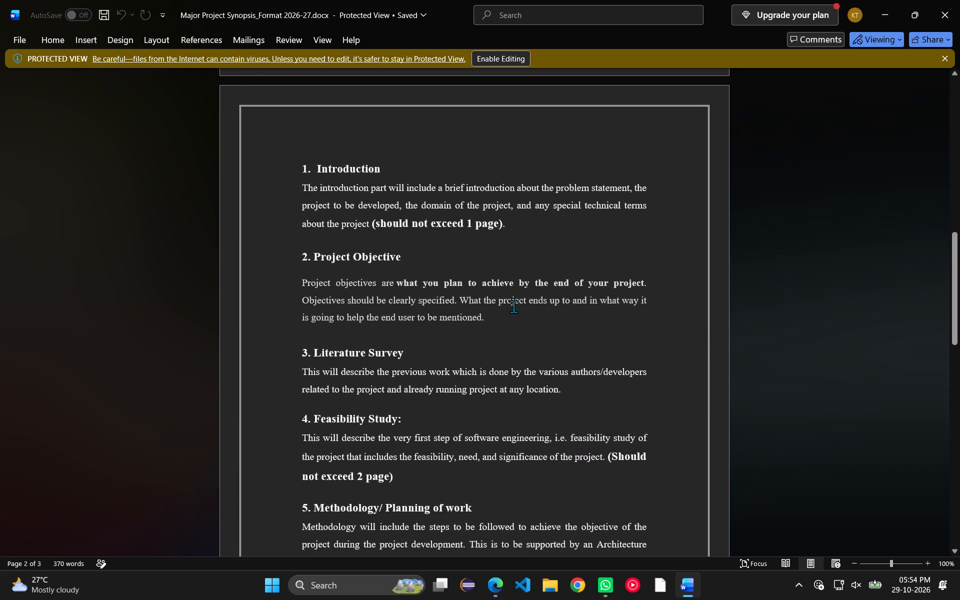
scroll(513, 306, up, 3)
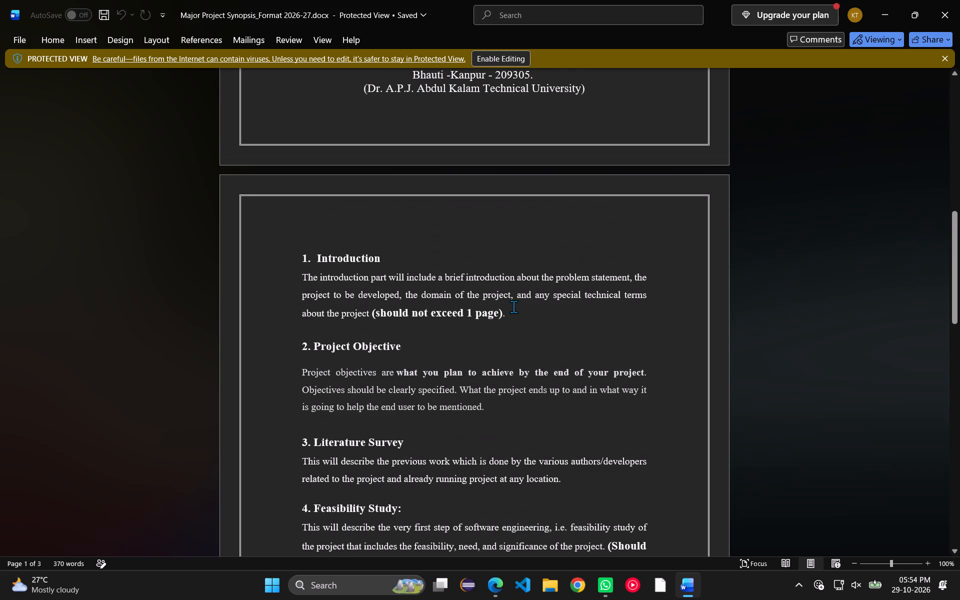
scroll(513, 306, up, 3)
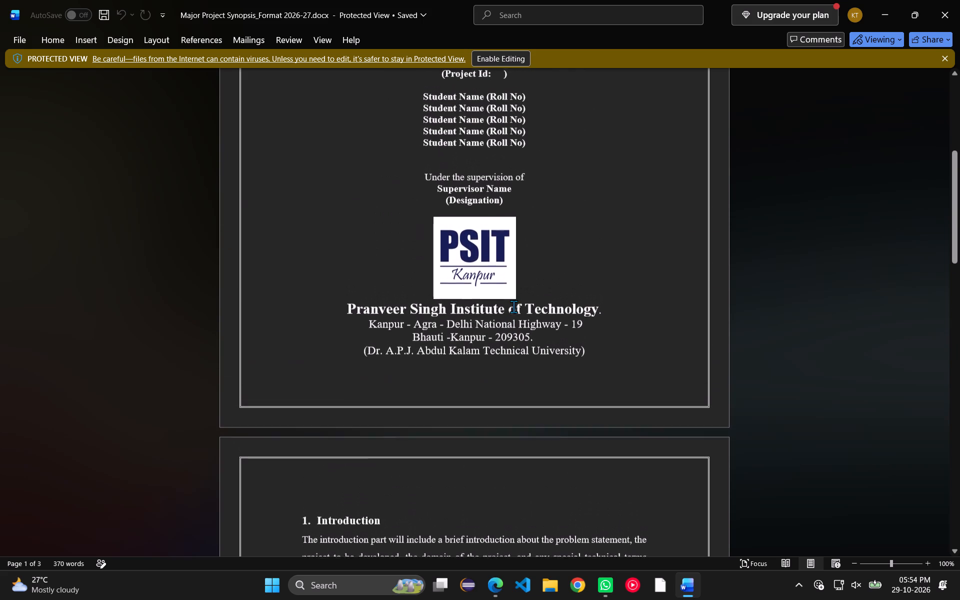
scroll(513, 306, down, 2)
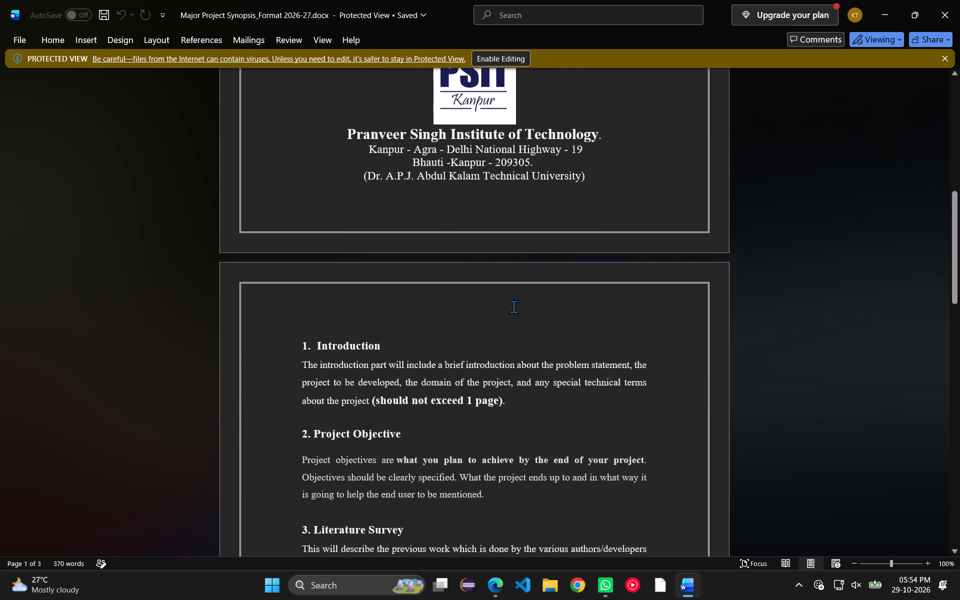
scroll(513, 306, down, 1)
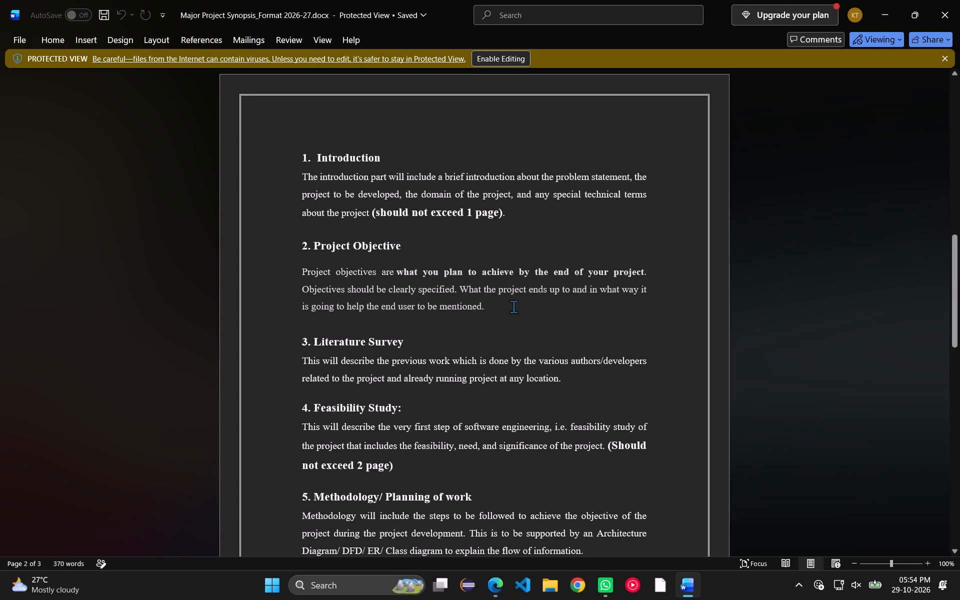
scroll(418, 381, down, 1)
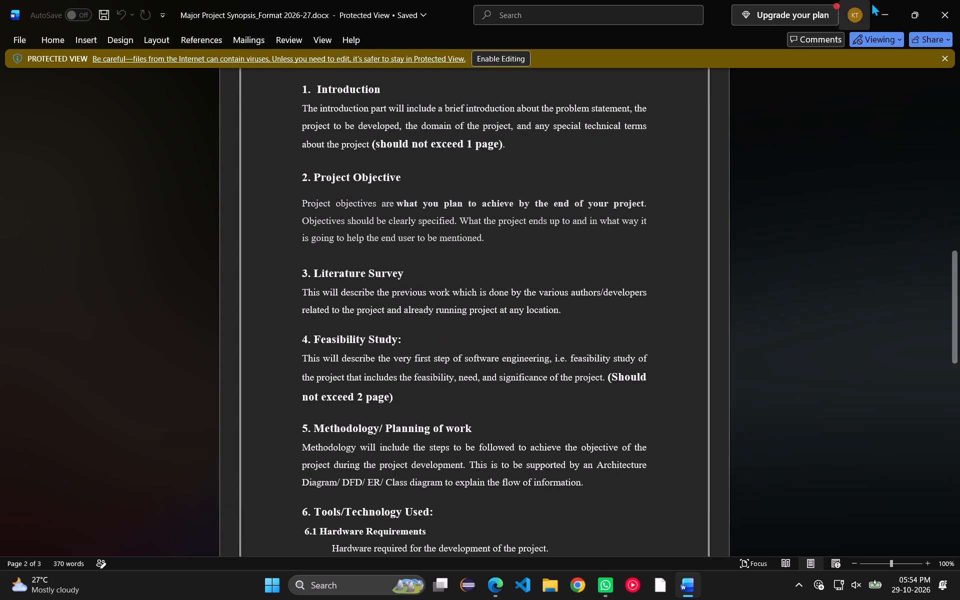
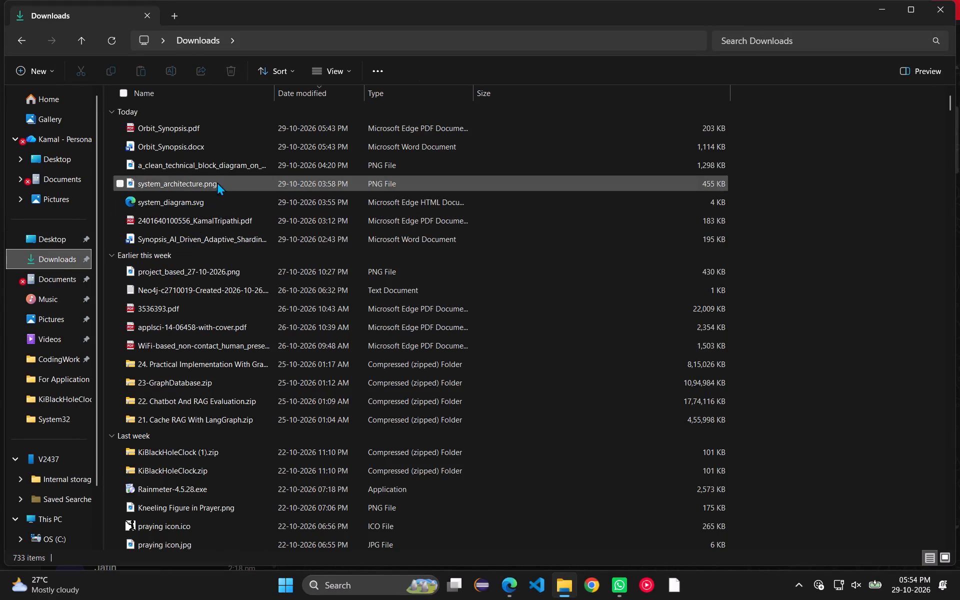
Open Orbit_Synopsis.docx from the Downloads folder in Word.
double_click(229, 149)
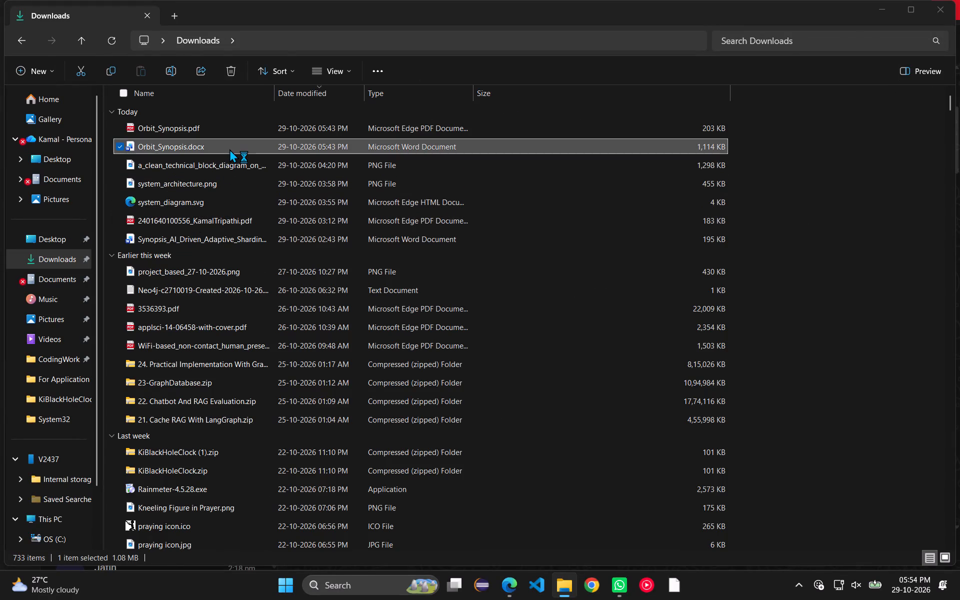
Remove the trailing colon from the "3. Feasibility Study" heading.
scroll(470, 320, down, 3)
scroll(346, 309, down, 9)
scroll(346, 309, up, 2)
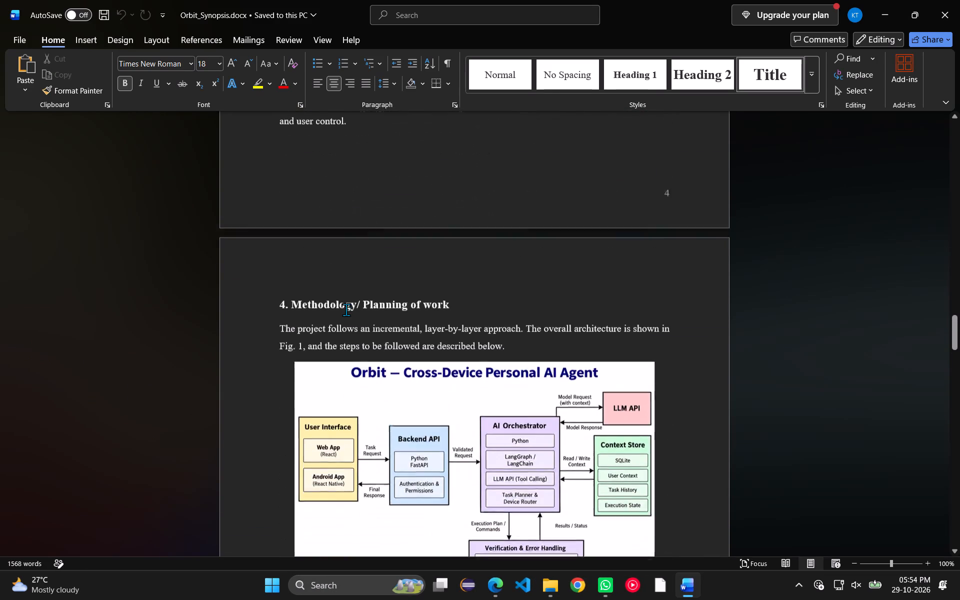
scroll(346, 309, up, 2)
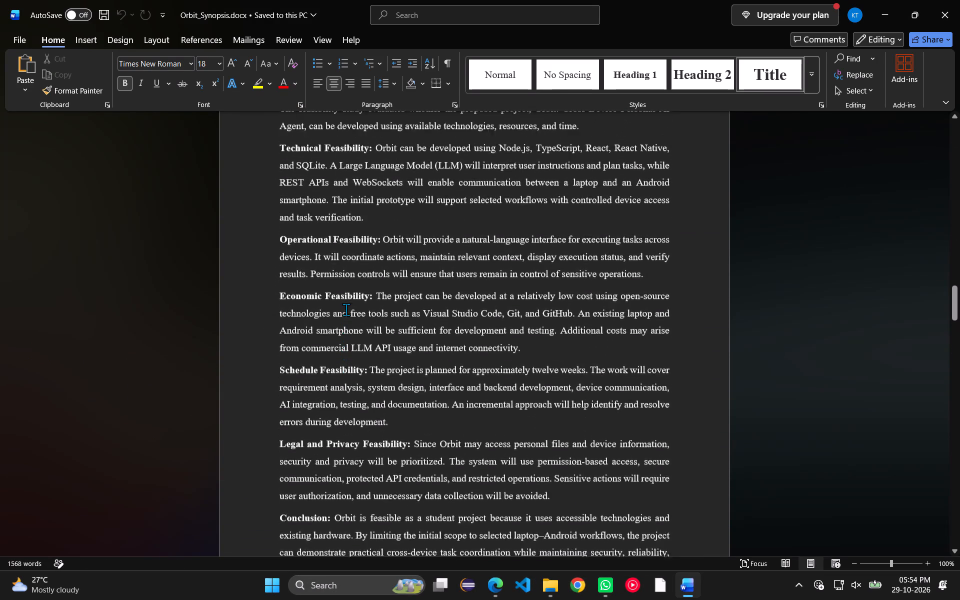
scroll(346, 309, up, 2)
click(391, 260)
key(BackSpace)
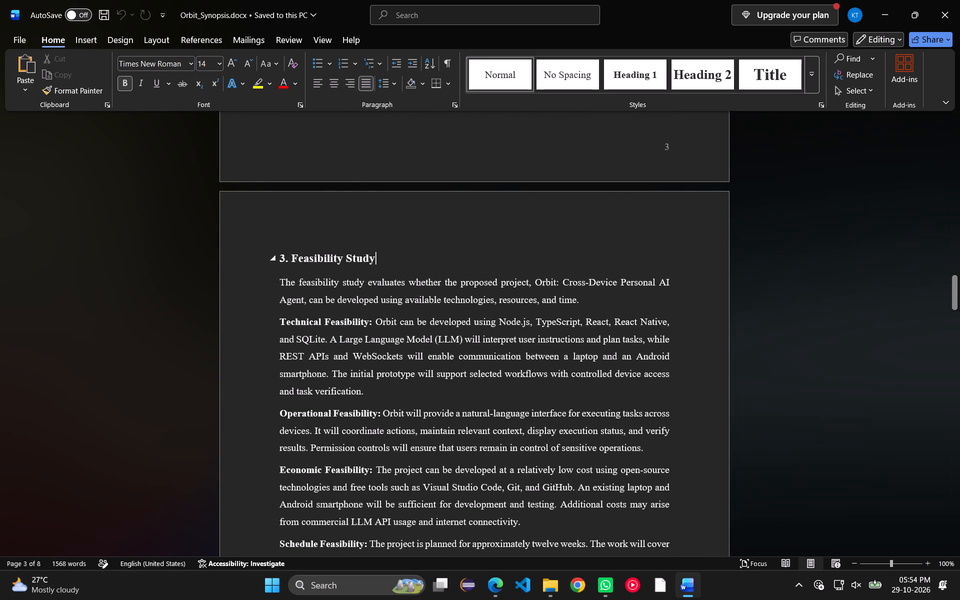
Delete the final colon after "[IEEE format]" in the "6. References" heading.
scroll(391, 260, up, 5)
scroll(383, 201, up, 4)
scroll(383, 201, down, 11)
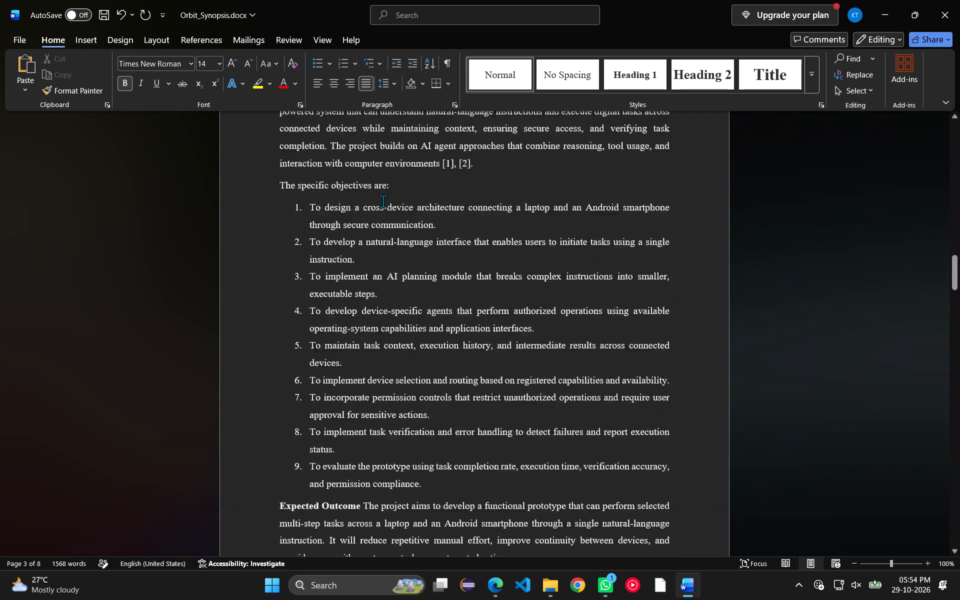
scroll(383, 201, down, 1)
scroll(383, 201, up, 4)
scroll(383, 201, down, 10)
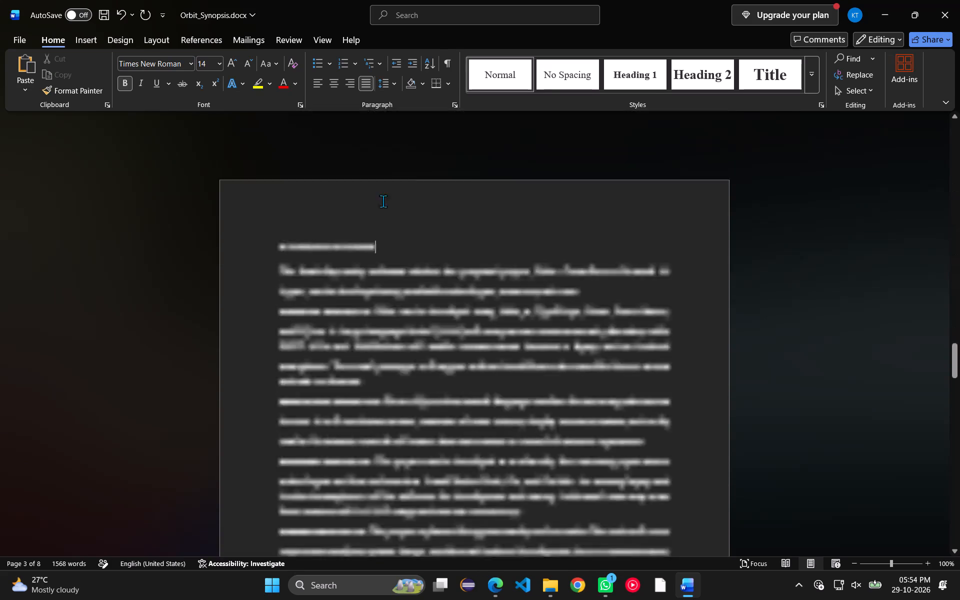
scroll(383, 201, down, 4)
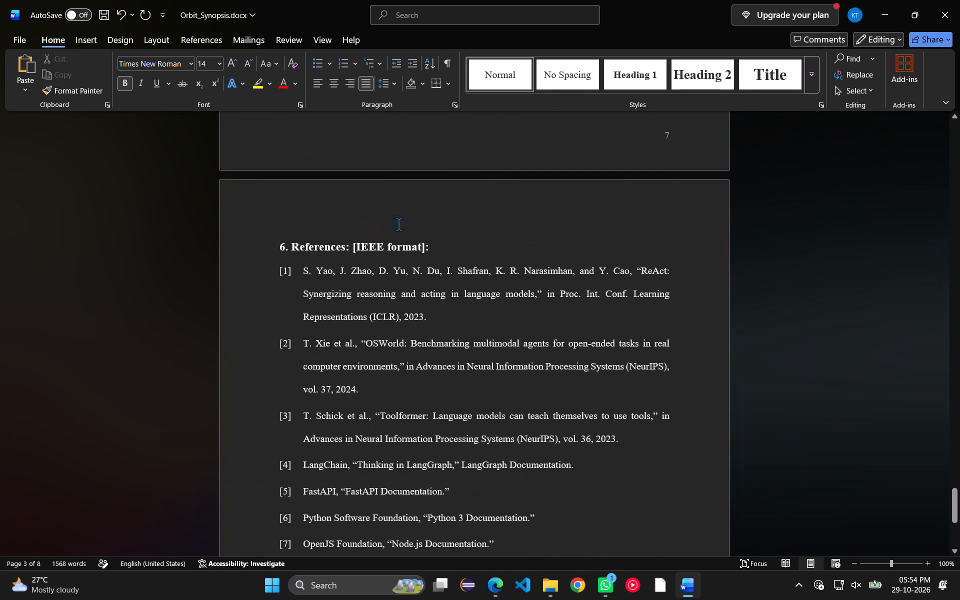
click(440, 241)
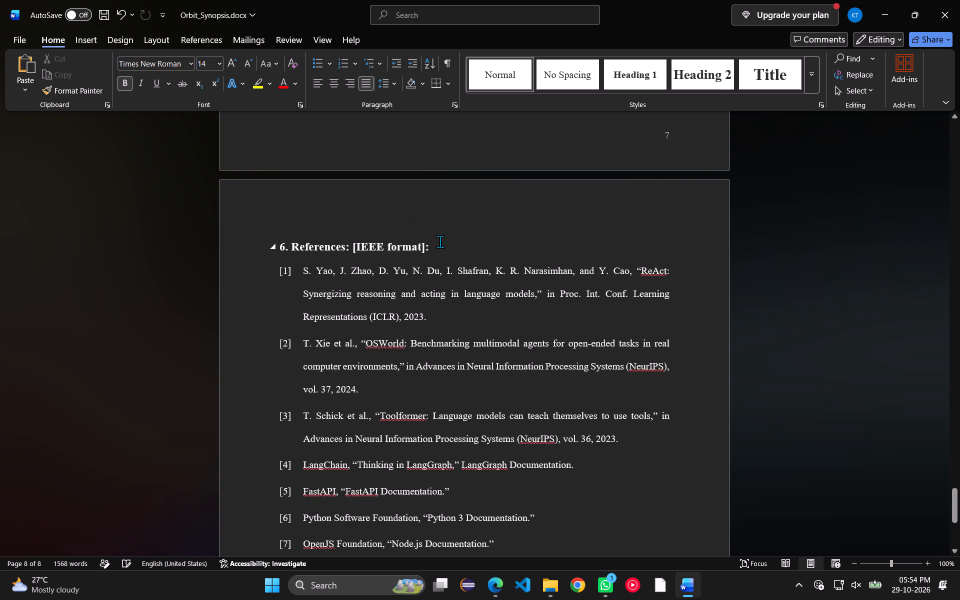
key(BackSpace)
Remove the trailing colon from the "5. Tools/Technology Used" heading.
scroll(440, 241, down, 2)
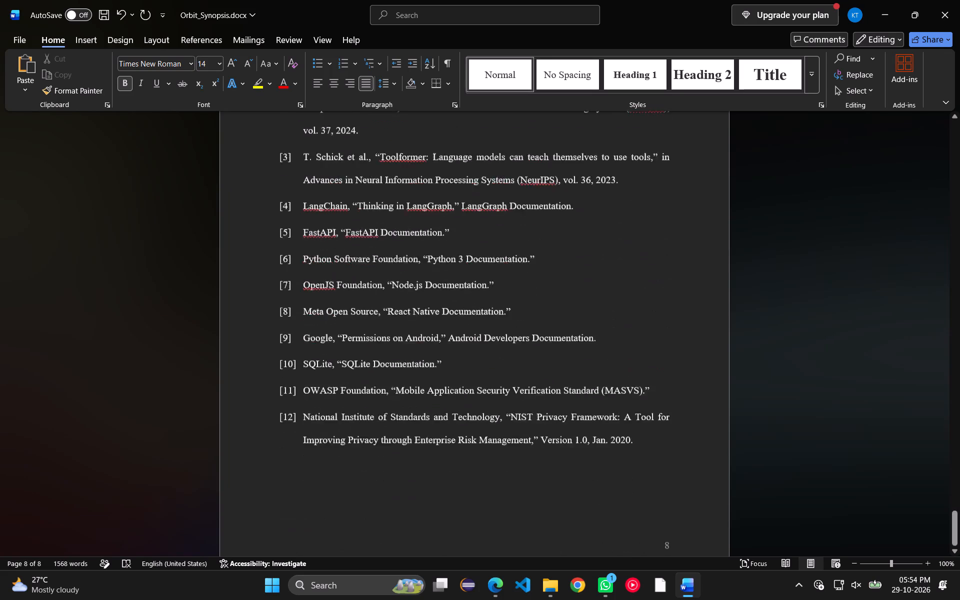
scroll(440, 241, up, 5)
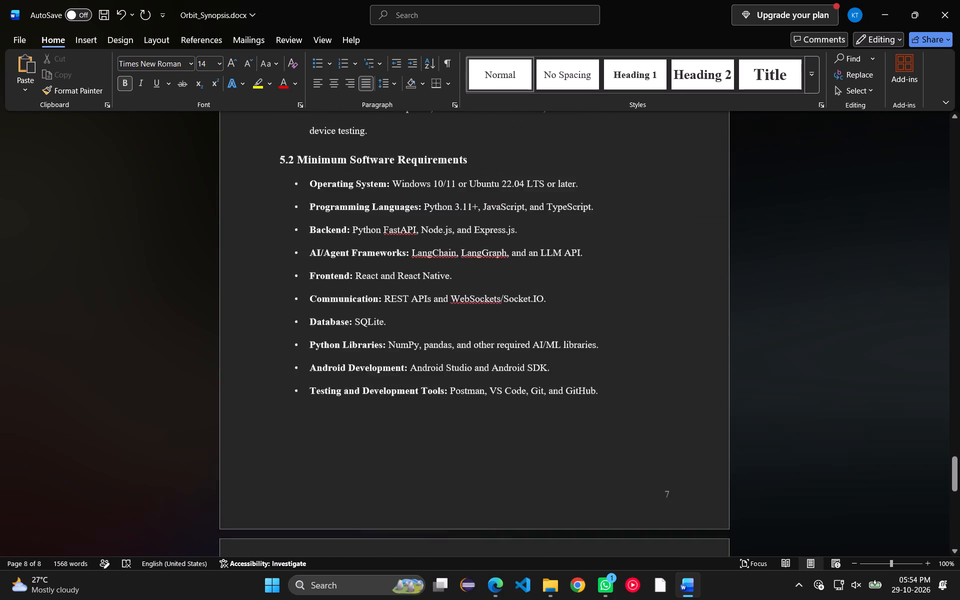
scroll(440, 241, up, 1)
scroll(401, 283, up, 2)
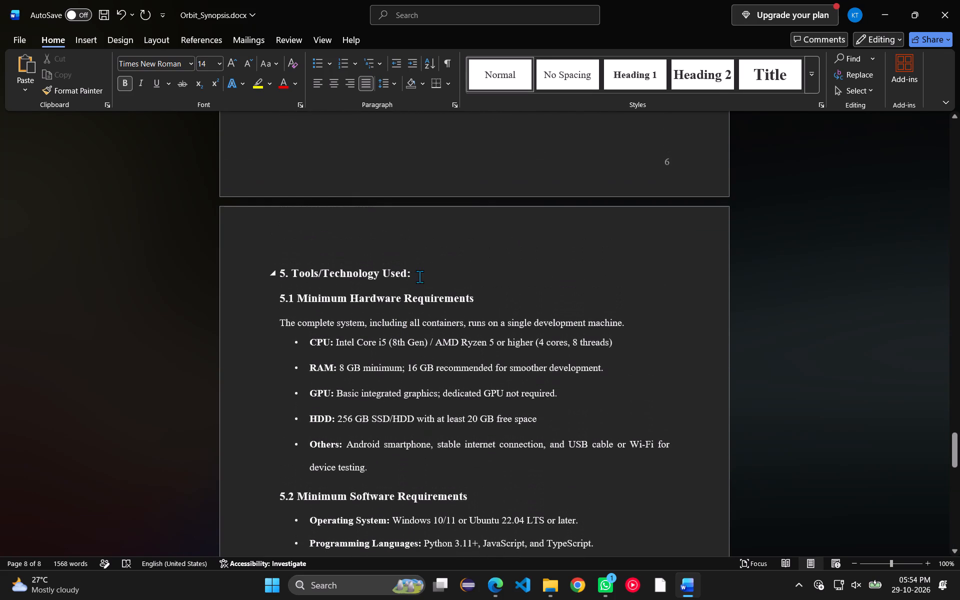
click(421, 272)
key(BackSpace)
Check the methodology section back to its "4. Methodology/ Planning of work" heading for consistent heading punctuation.
scroll(421, 272, up, 4)
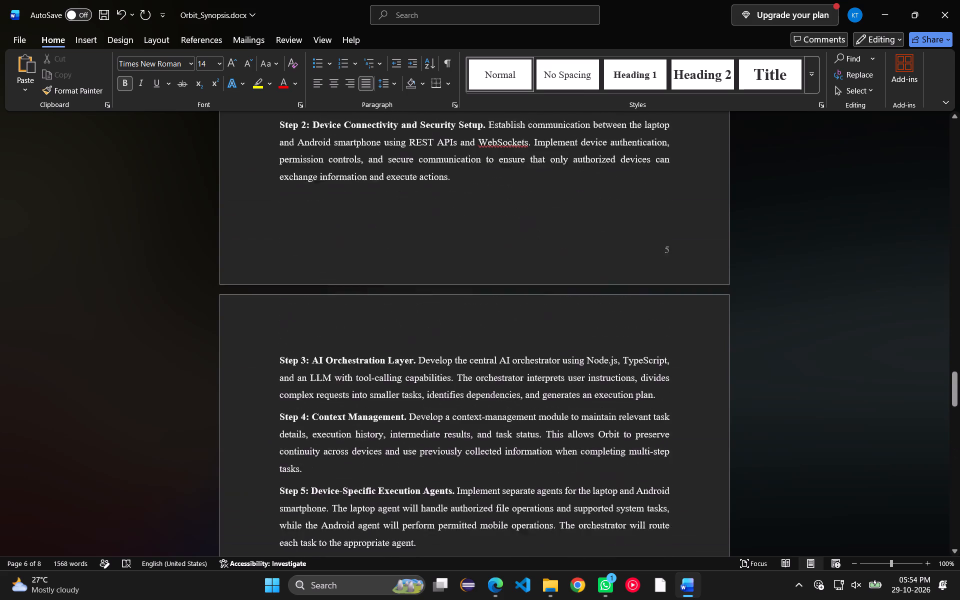
scroll(421, 272, up, 3)
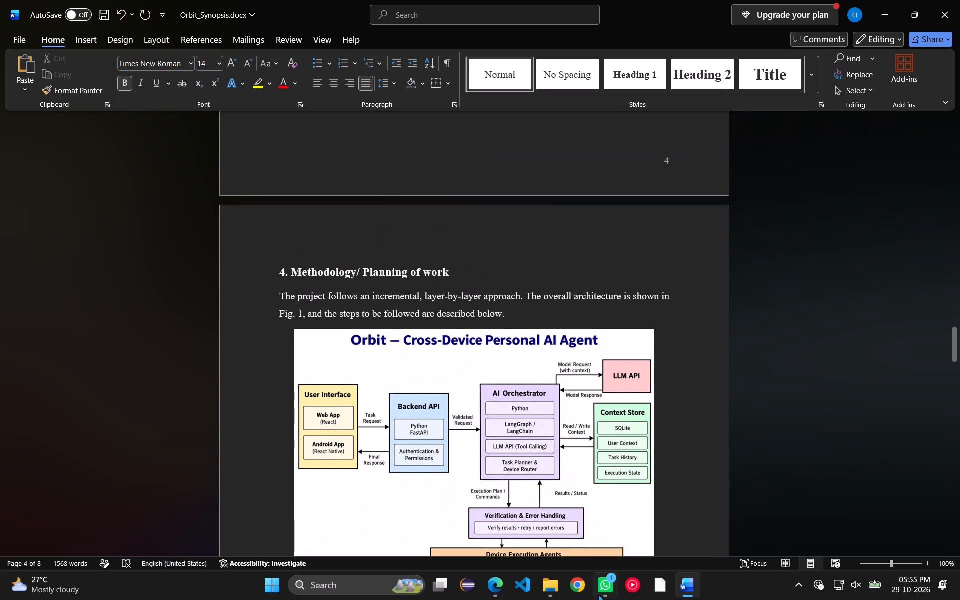
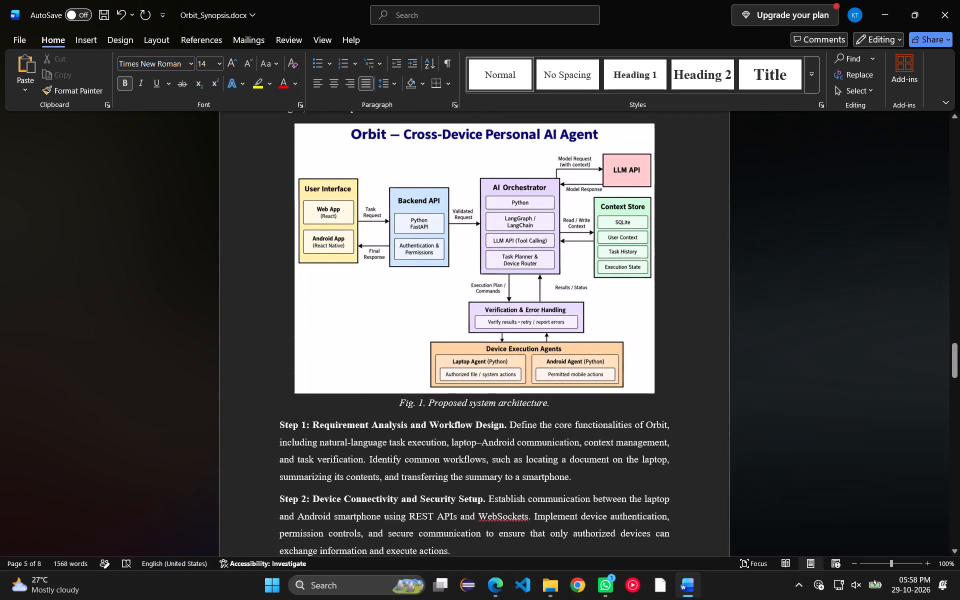
Review the synopsis from the methodology section through the references, checking that the numbered section headings are punctuated consistently.
scroll(488, 258, down, 8)
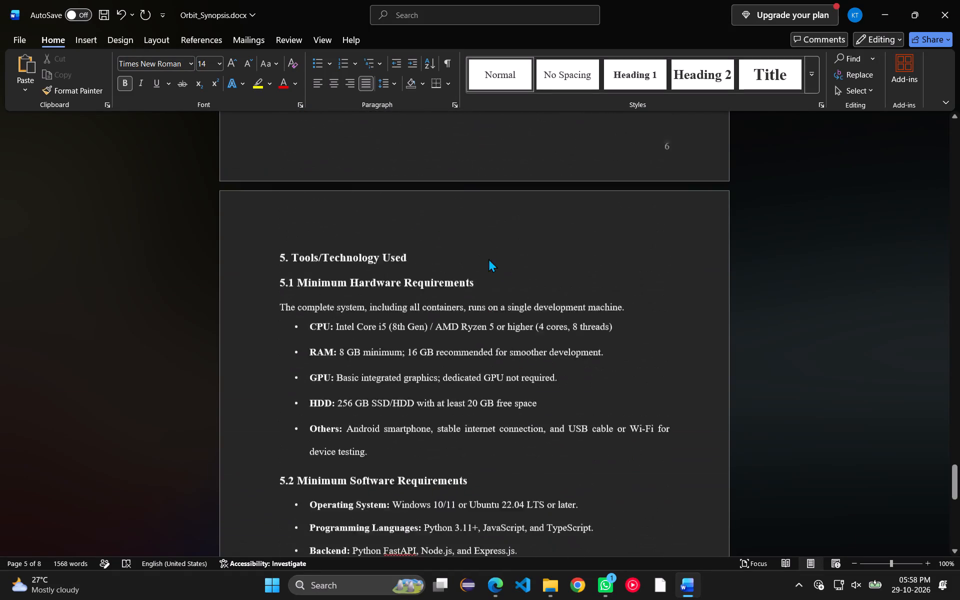
scroll(488, 258, down, 2)
scroll(488, 258, up, 3)
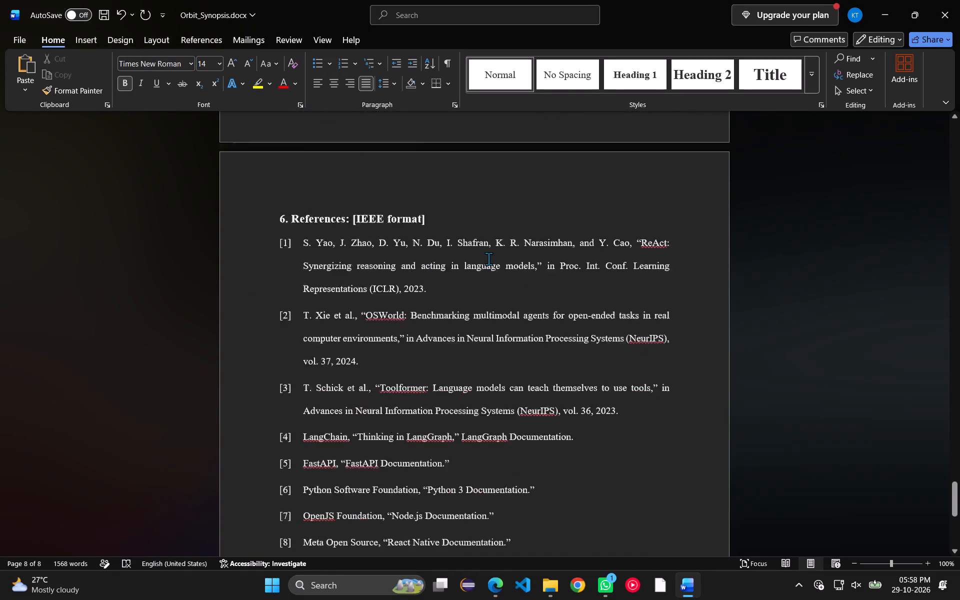
scroll(488, 258, up, 4)
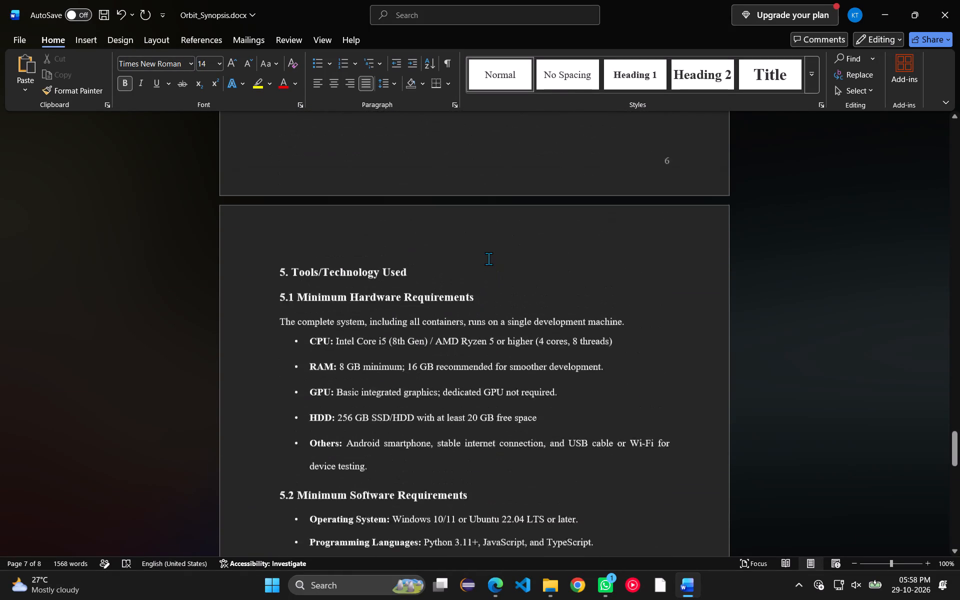
scroll(488, 258, up, 2)
scroll(488, 258, down, 1)
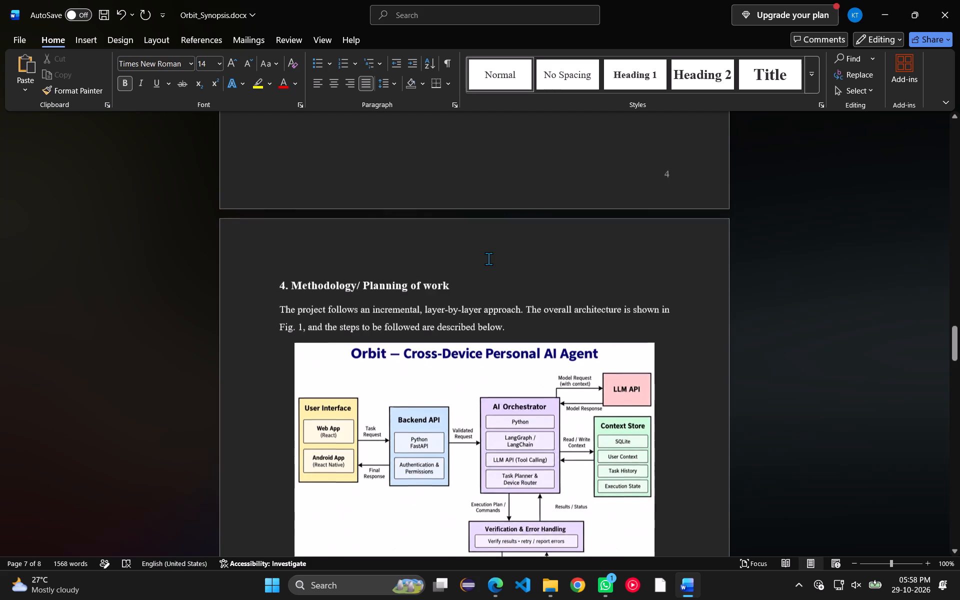
scroll(488, 258, down, 2)
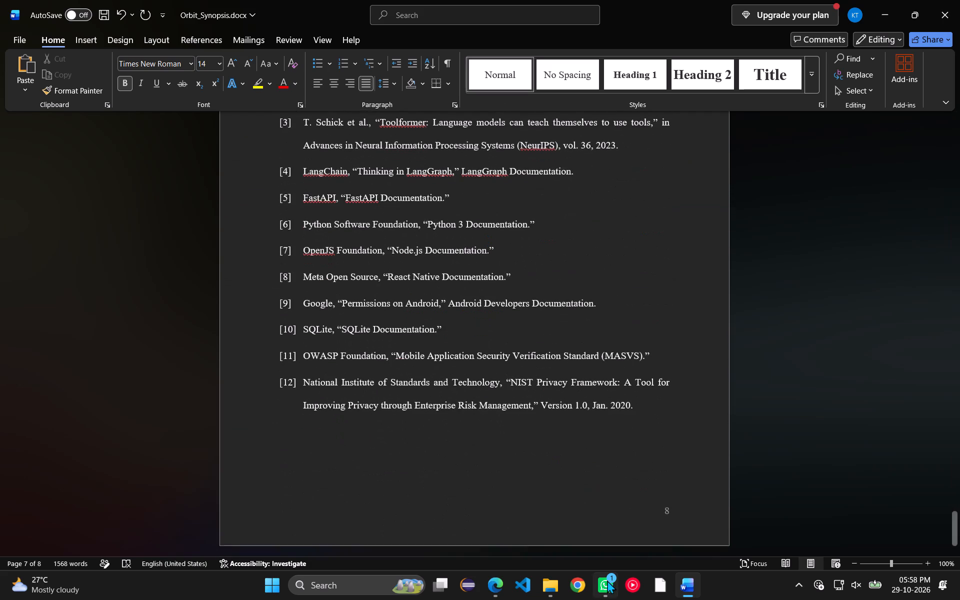
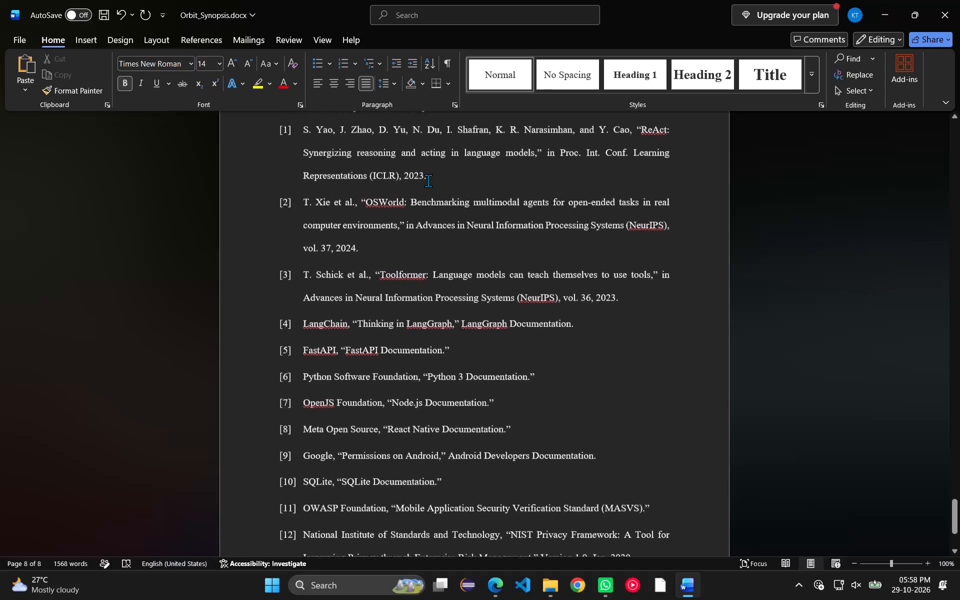
Review the synopsis backwards from the references to the Methodology/ Planning of work section, checking the section headings and the architecture figure.
scroll(428, 180, up, 1)
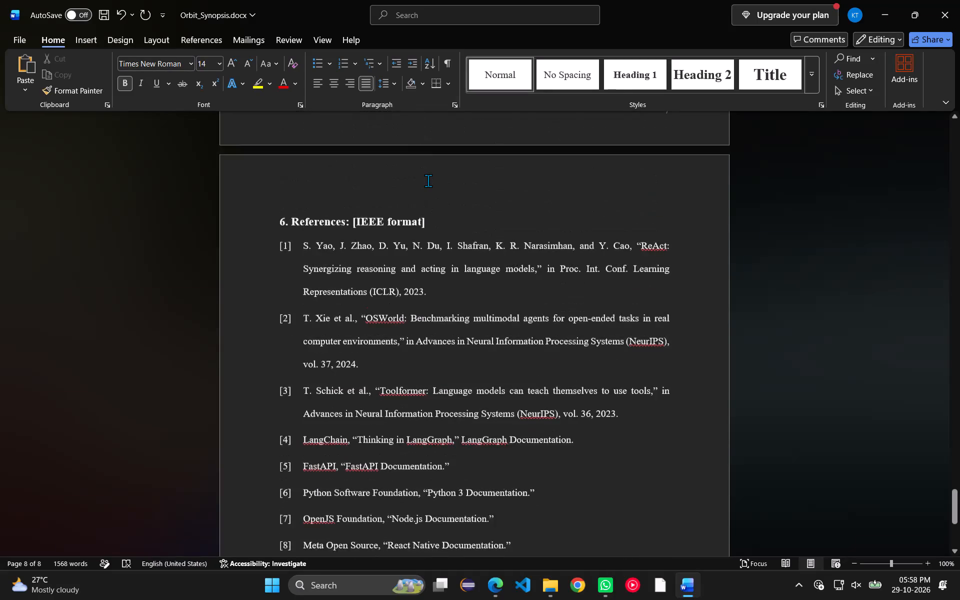
scroll(428, 180, up, 3)
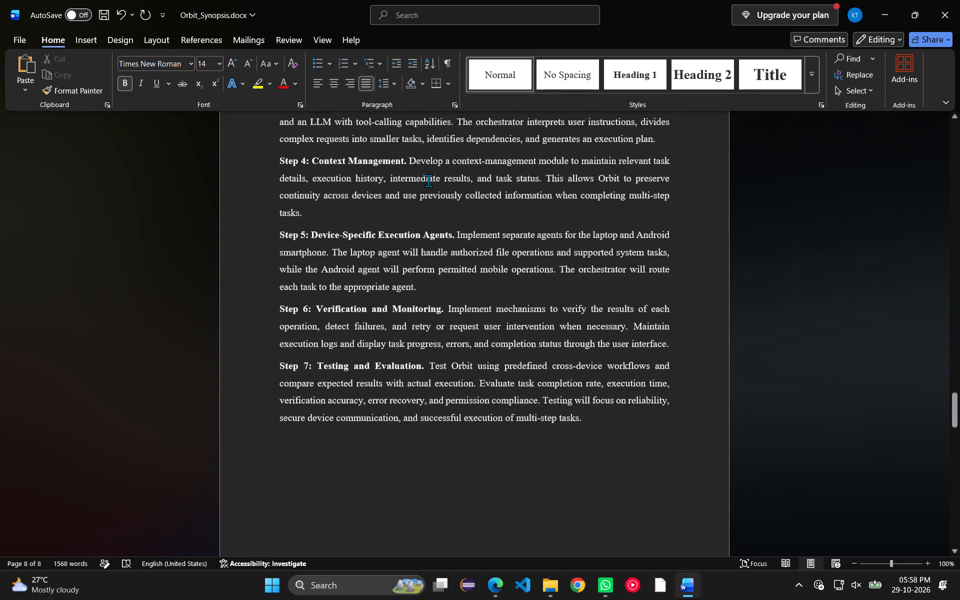
scroll(428, 180, up, 3)
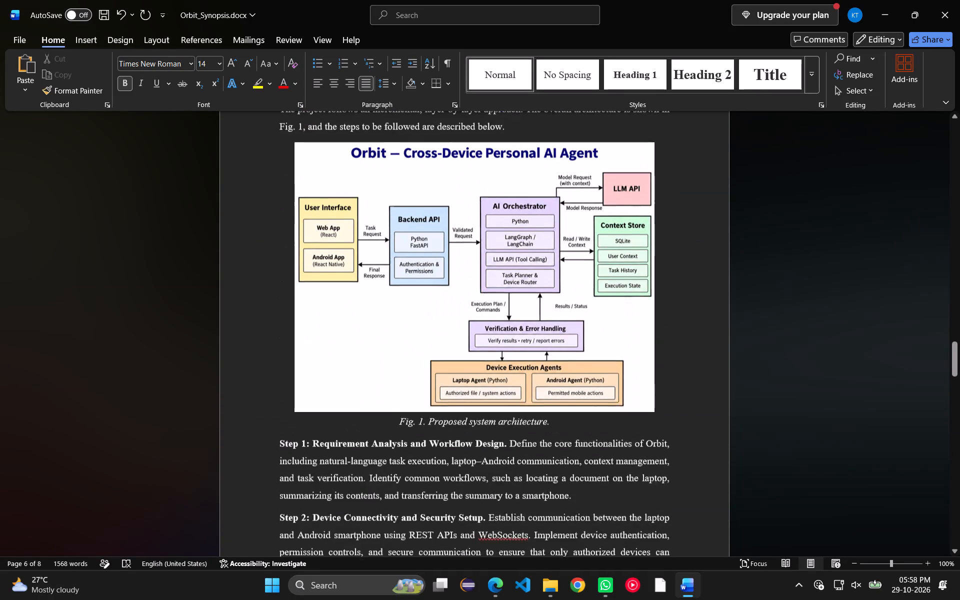
scroll(428, 180, up, 1)
click(883, 0)
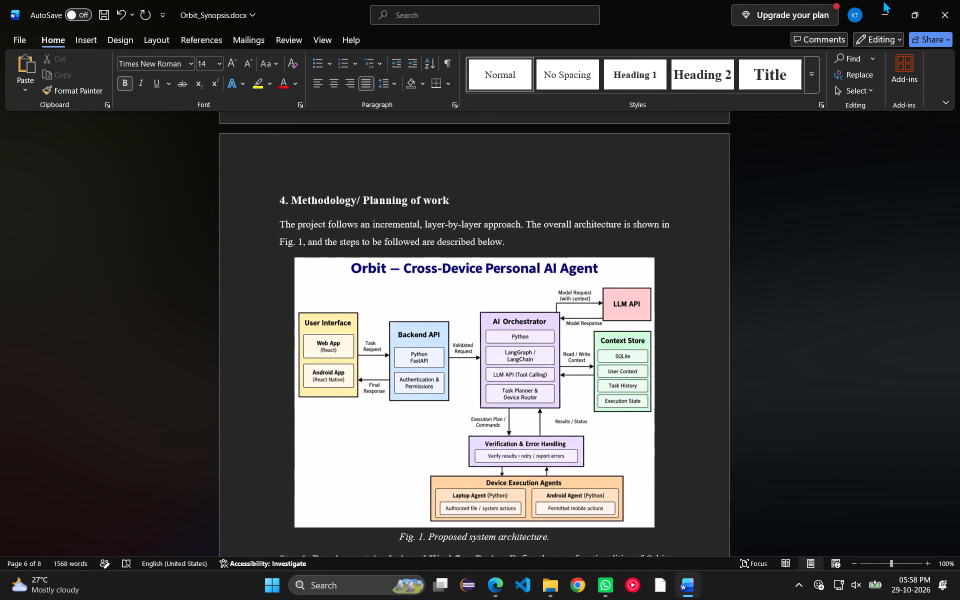
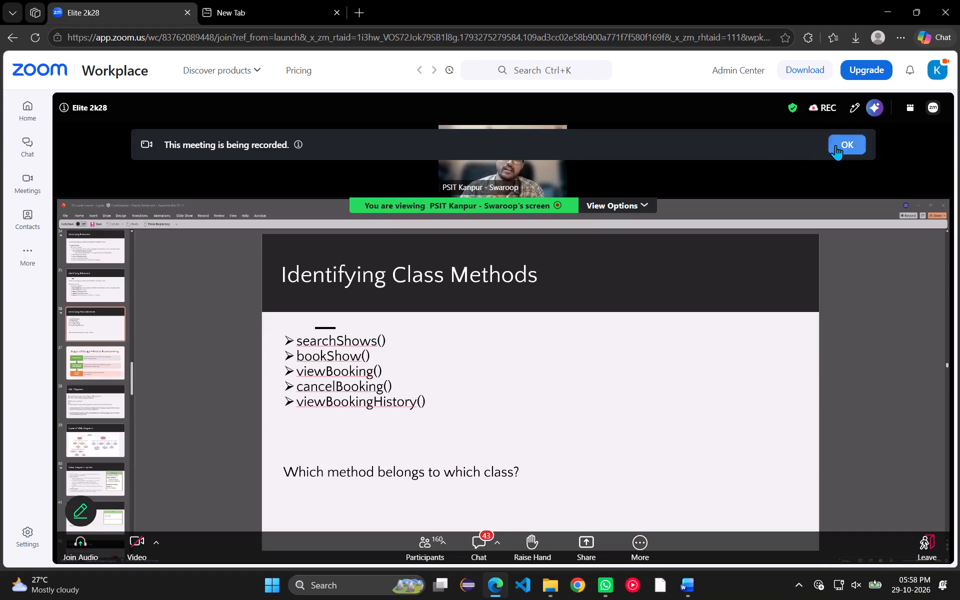
Acknowledge the recording notice in the Elite 2k28 Zoom meeting.
click(835, 145)
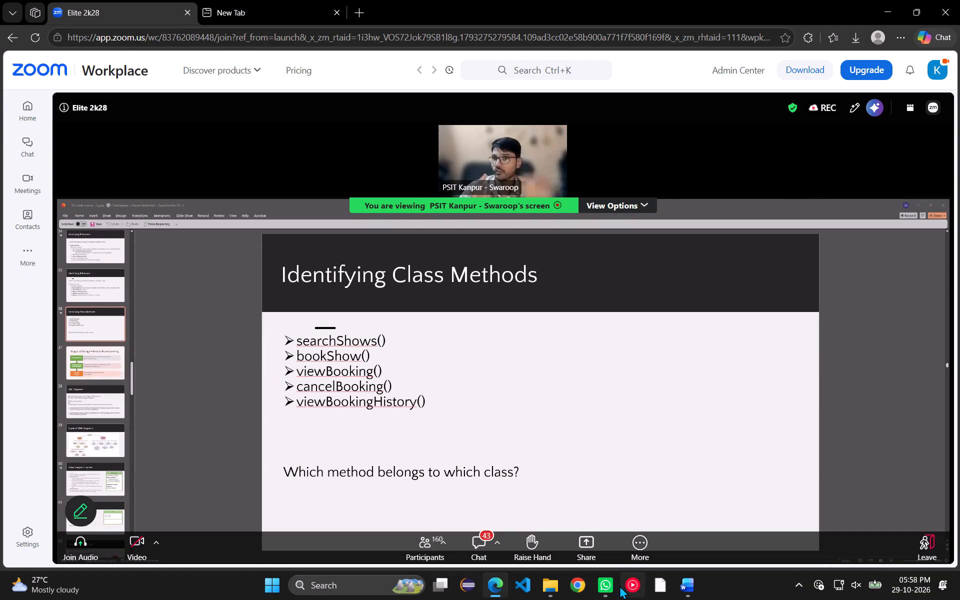
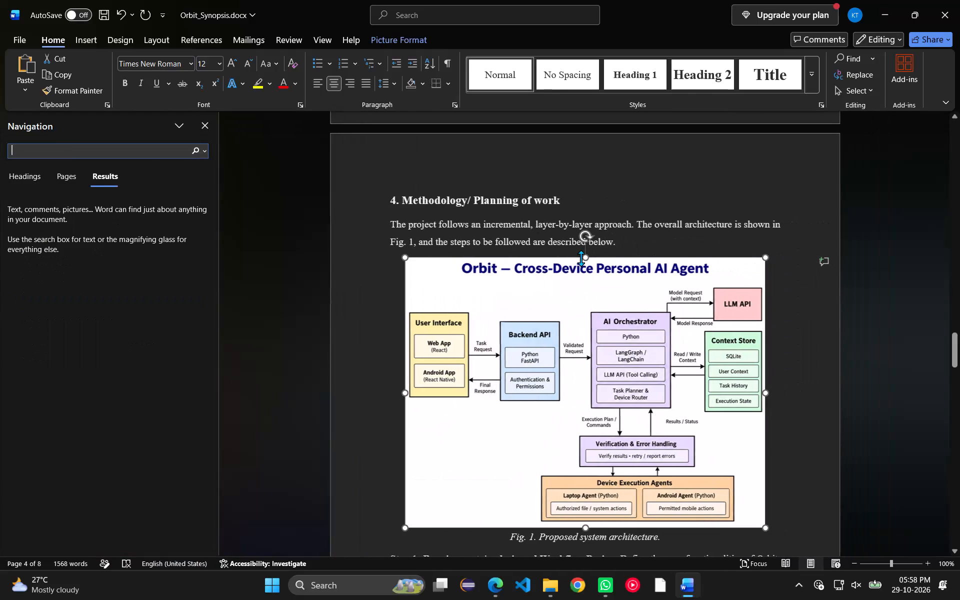
Search the synopsis for "SQL" and go to the SQLite mention in the Technical Feasibility paragraph.
key(shift+s)
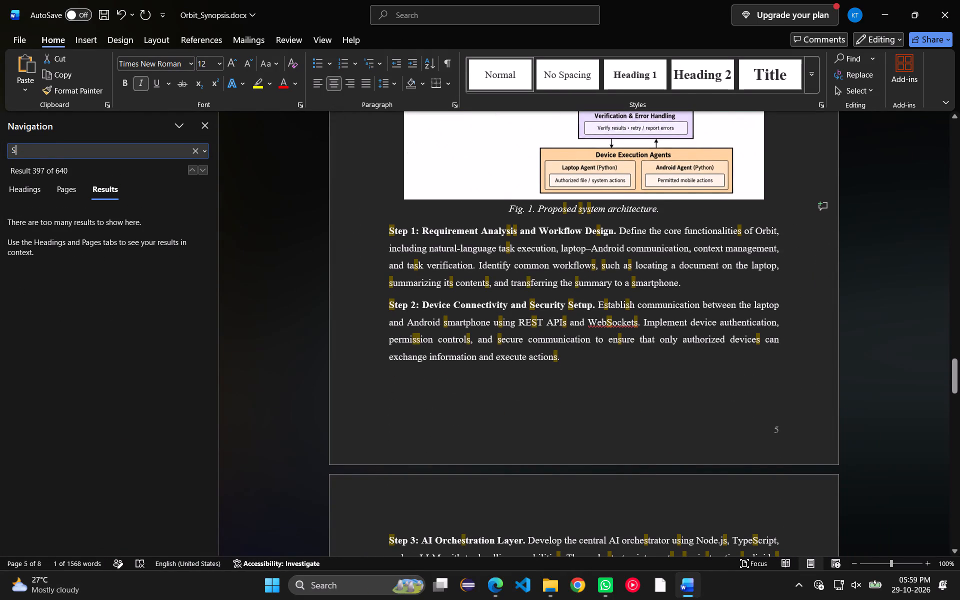
text(qL)
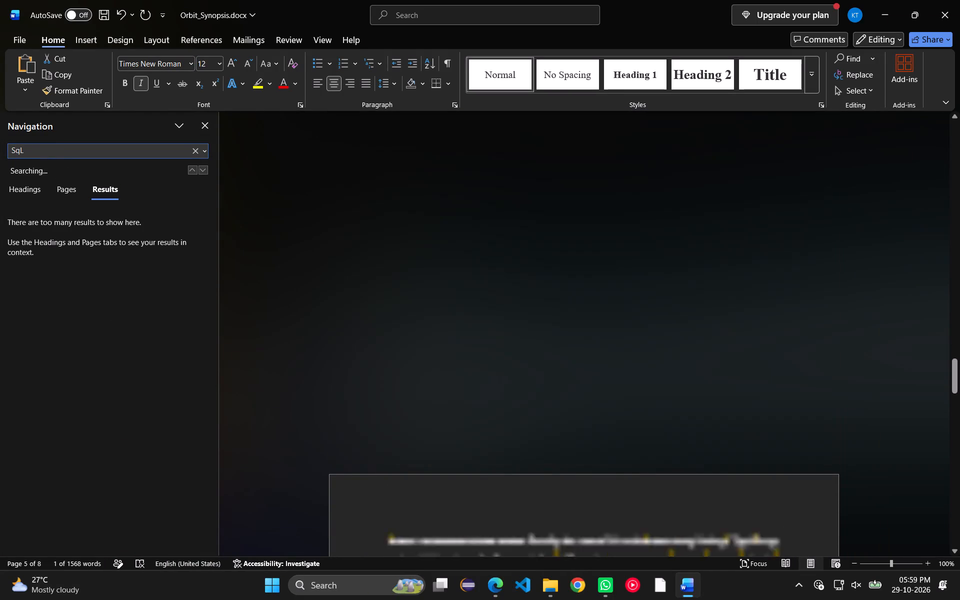
key(BackSpace)
key(BackSpace)
text(wL)
key(BackSpace)
key(BackSpace)
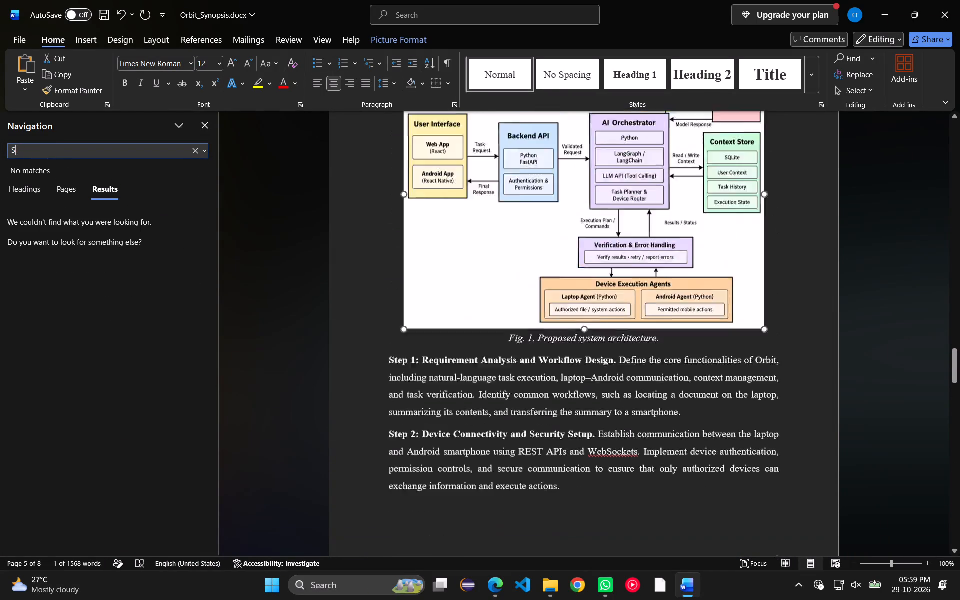
text(ql)
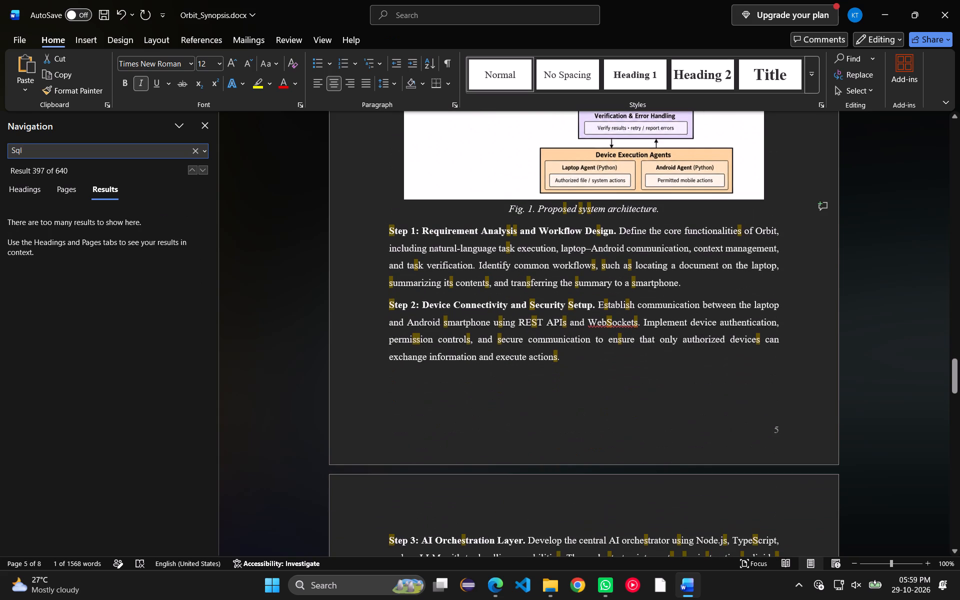
key(BackSpace)
key(BackSpace)
text(QL)
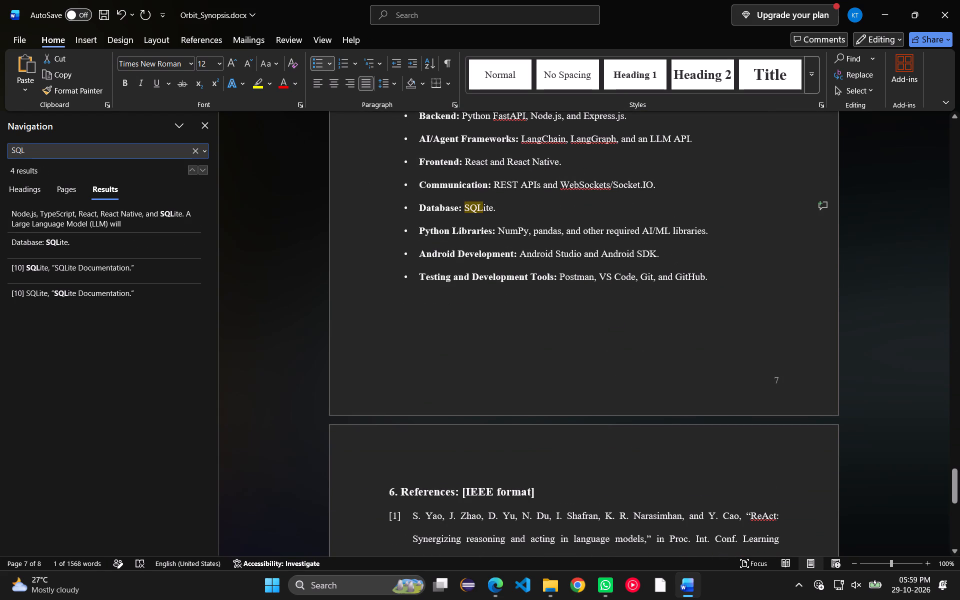
key(Return)
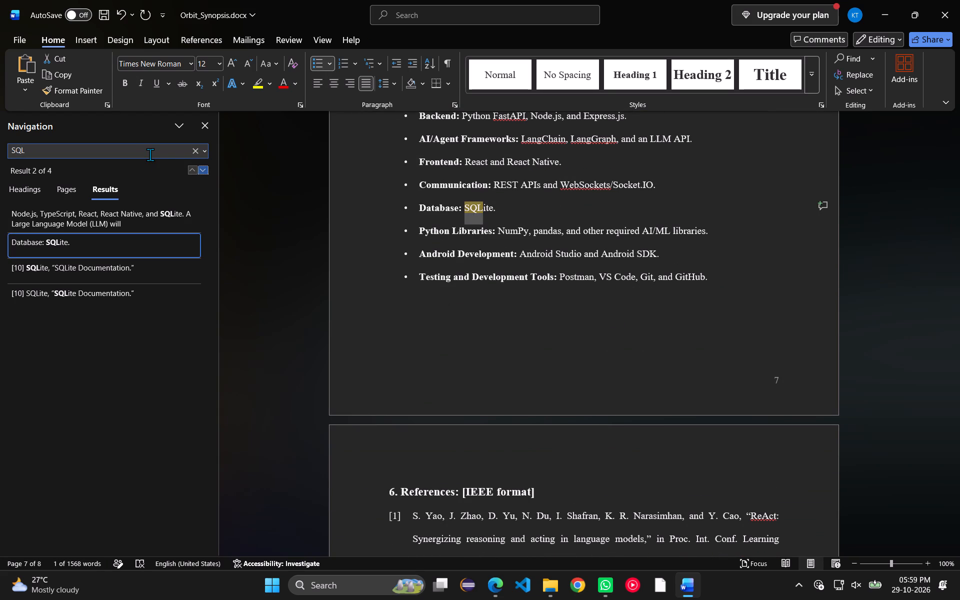
click(193, 167)
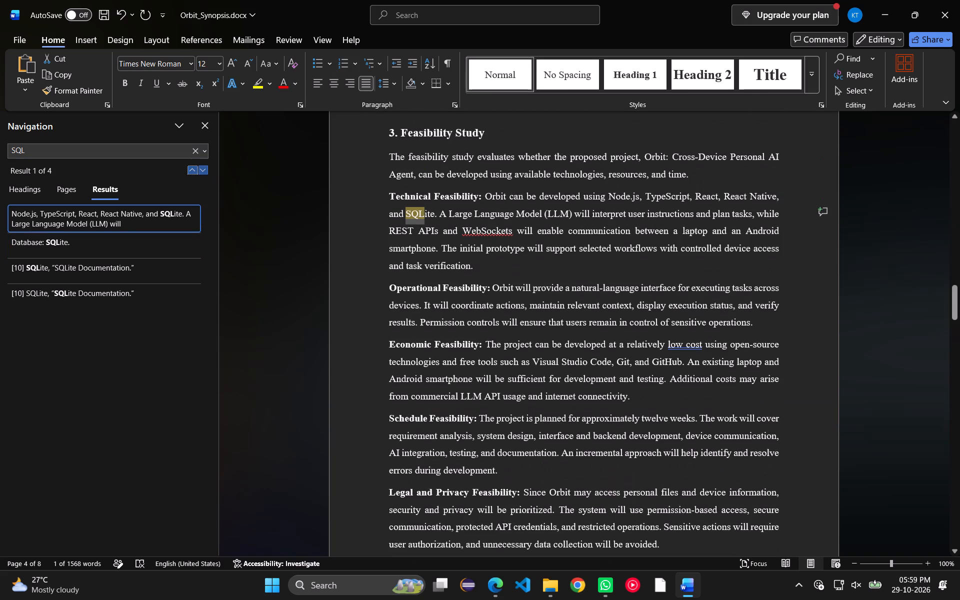
click(431, 213)
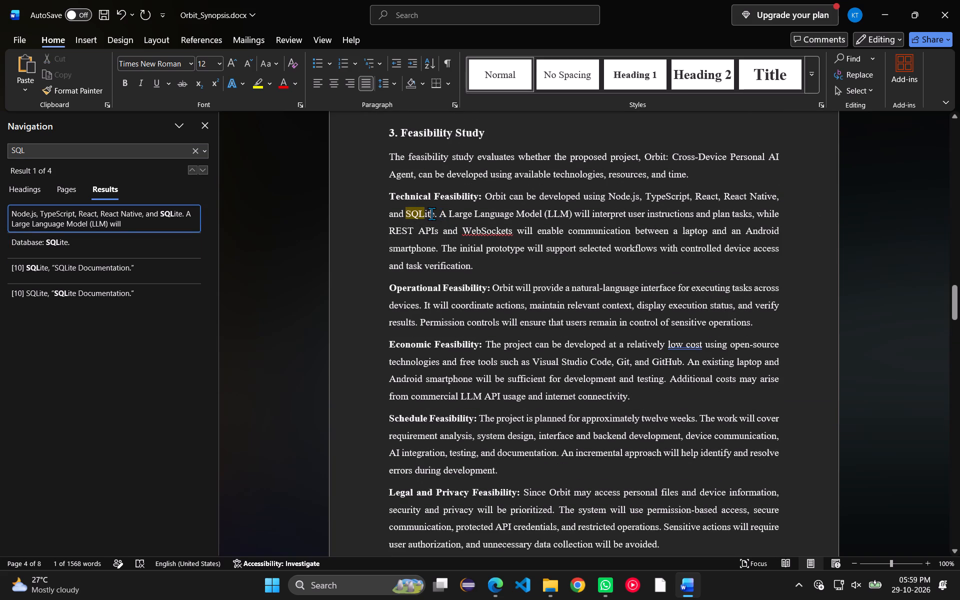
Check the Elite 2k28 Zoom meeting in Microsoft Edge and return to the synopsis in Word.
click(496, 585)
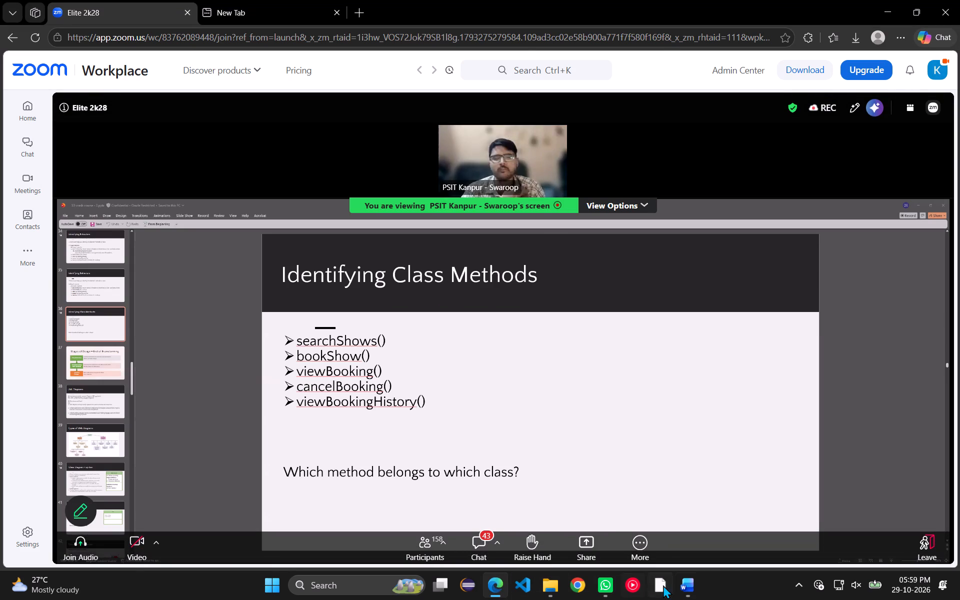
click(681, 590)
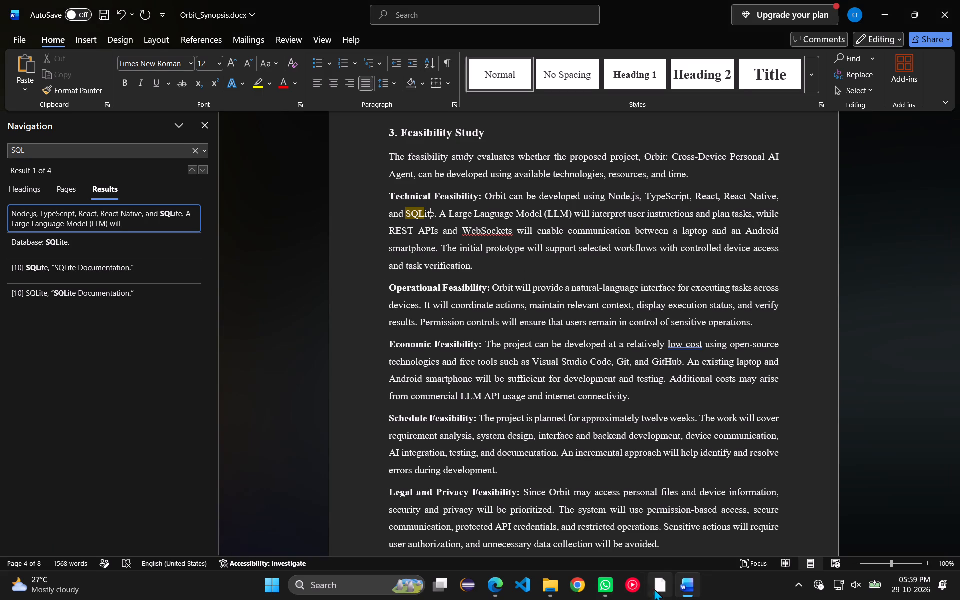
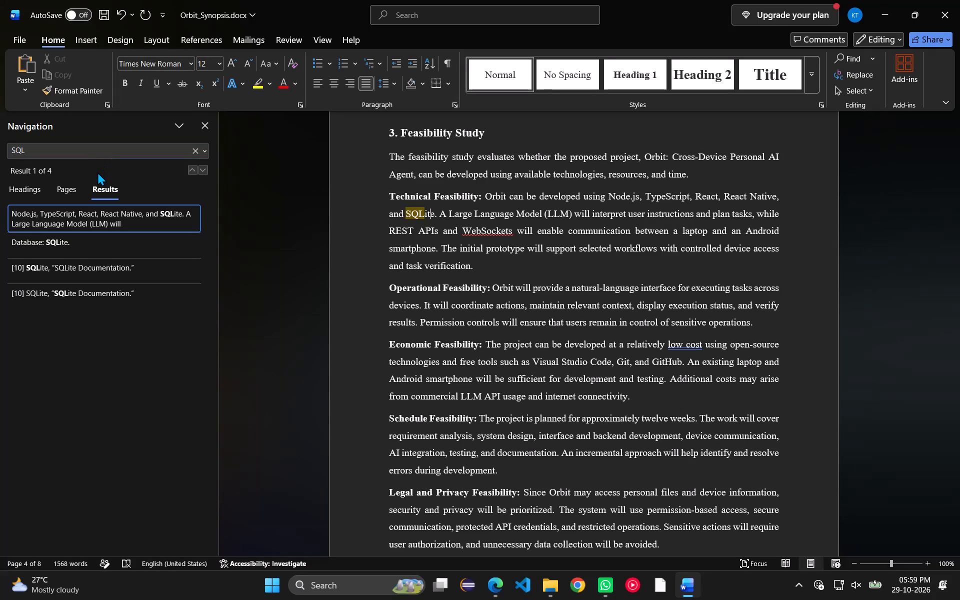
Search the synopsis for "SQLite" and go through its mentions back to the Technical Feasibility paragraph.
click(85, 149)
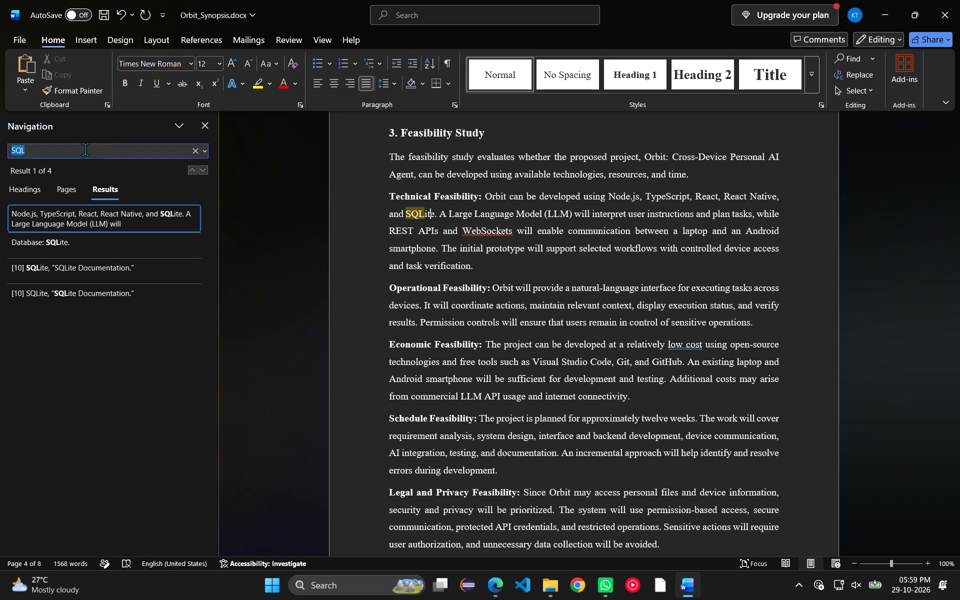
key(0)
key(BackSpace)
key(shift+s)
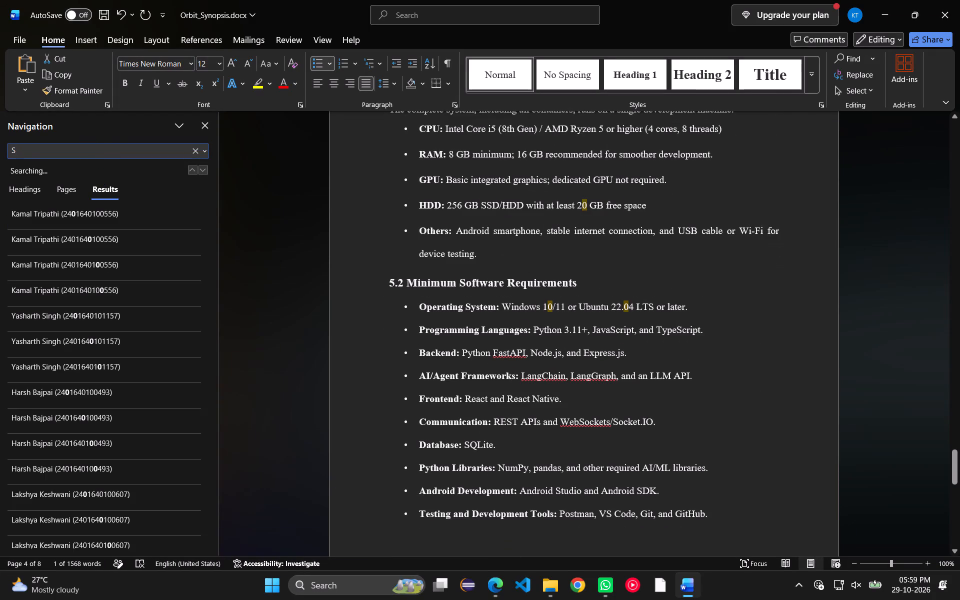
text(QLite)
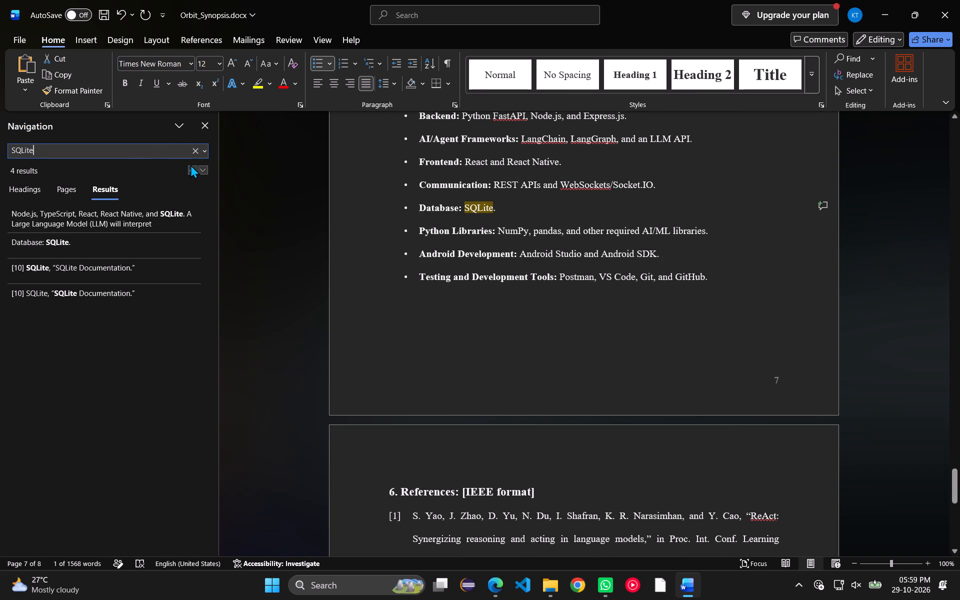
click(64, 187)
click(29, 192)
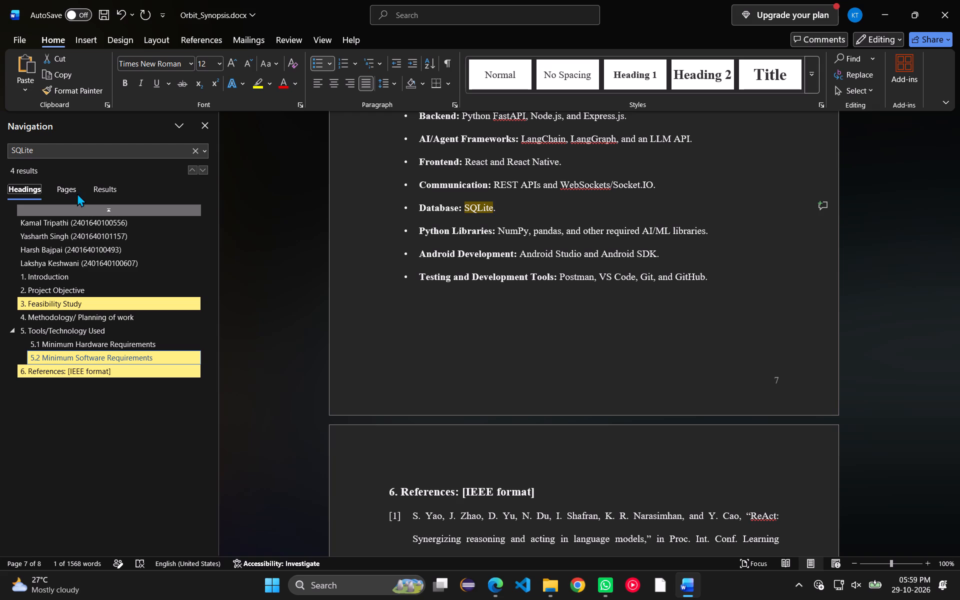
click(108, 190)
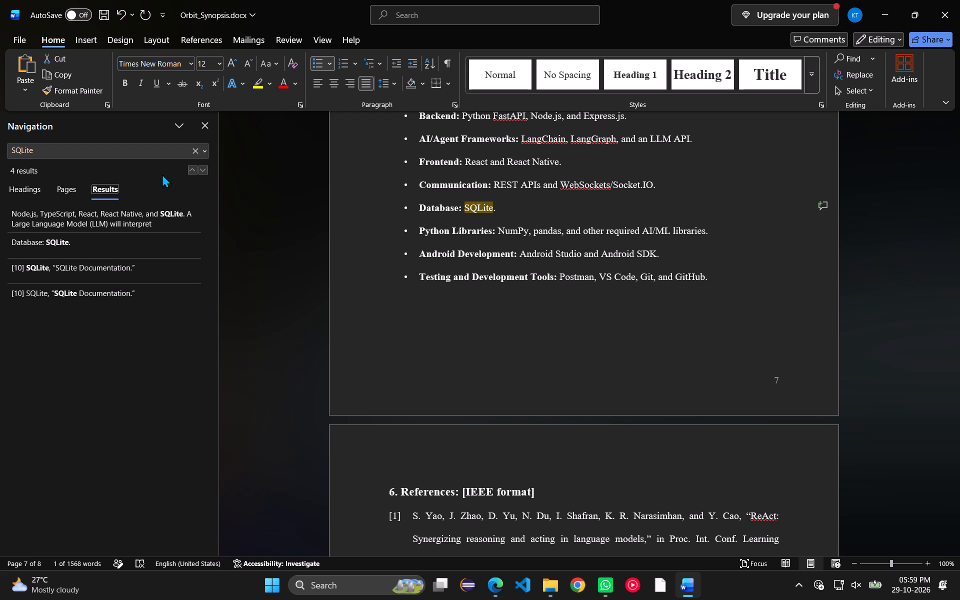
click(191, 169)
click(191, 169)
click(191, 169)
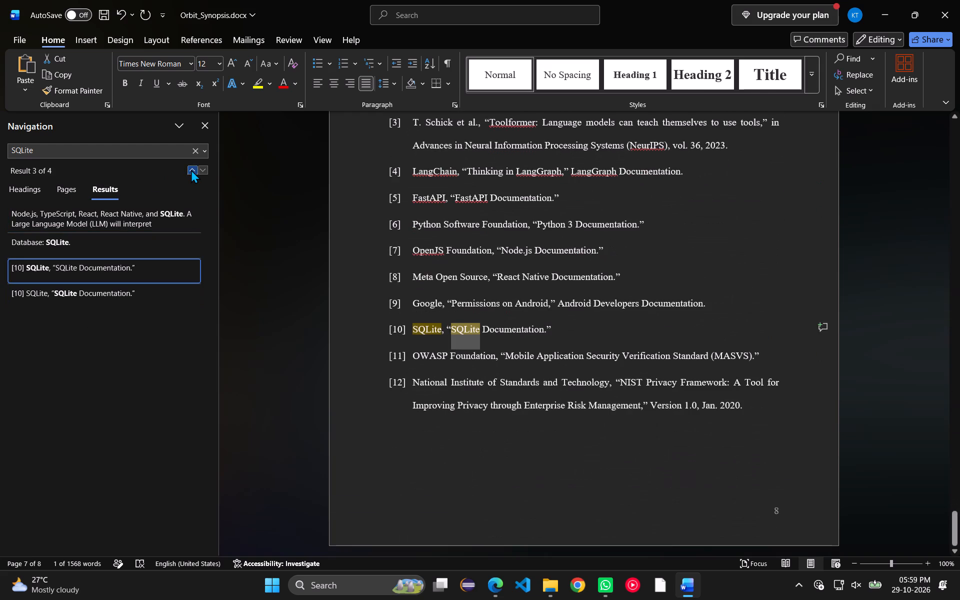
double_click(191, 169)
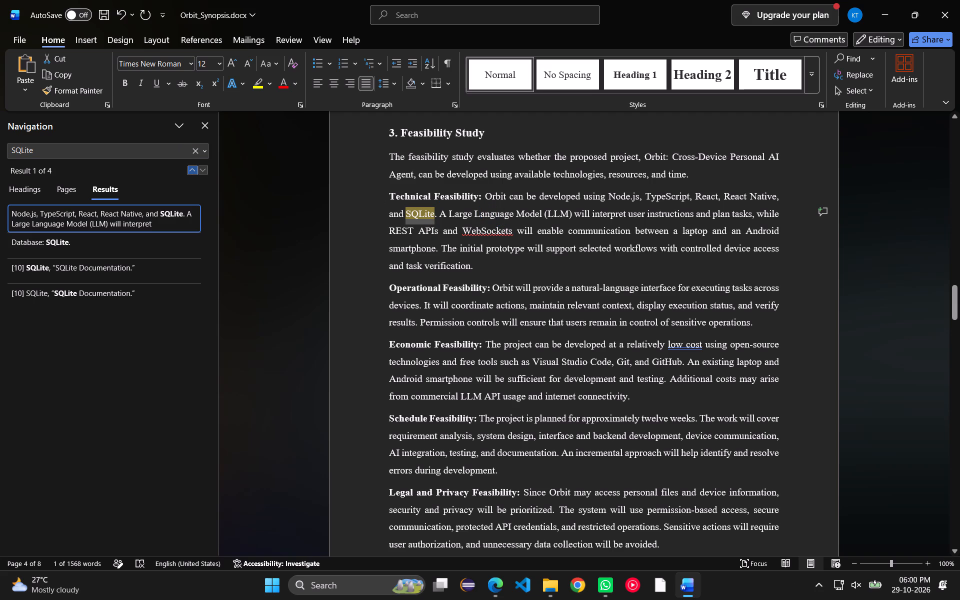
Replace all occurrences of "SQLite" with "PostgreSQL" throughout the synopsis.
click(207, 152)
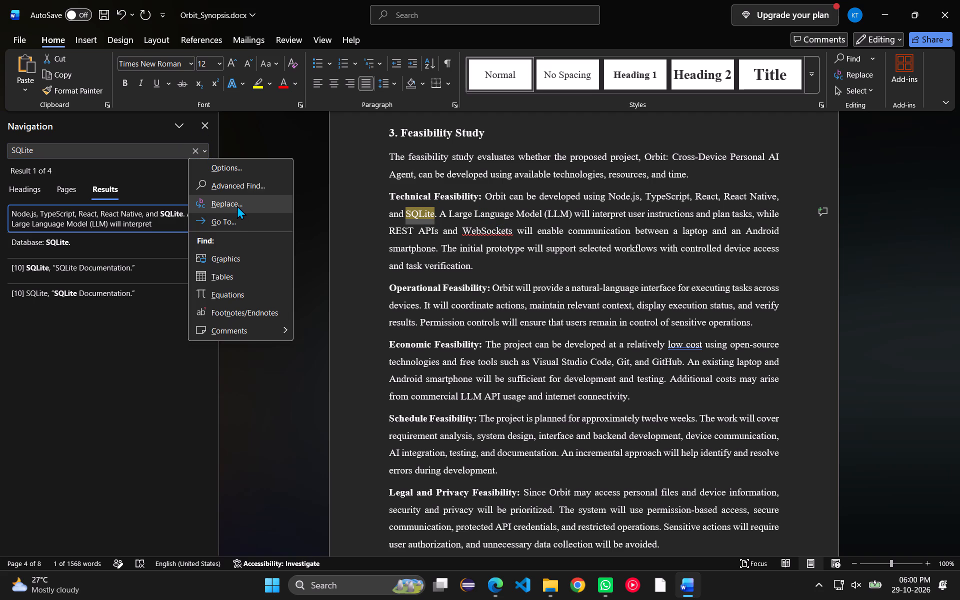
click(237, 204)
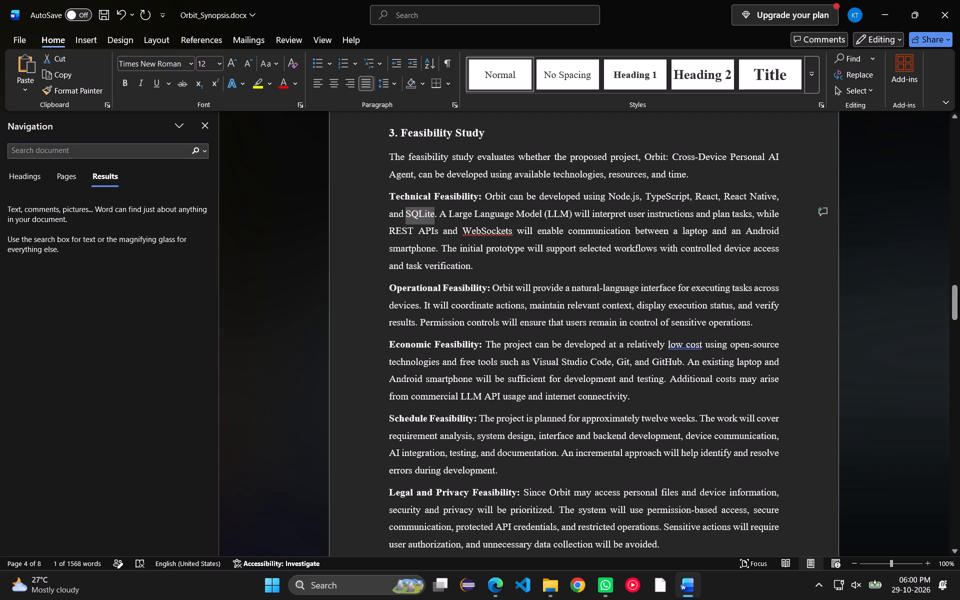
click(387, 138)
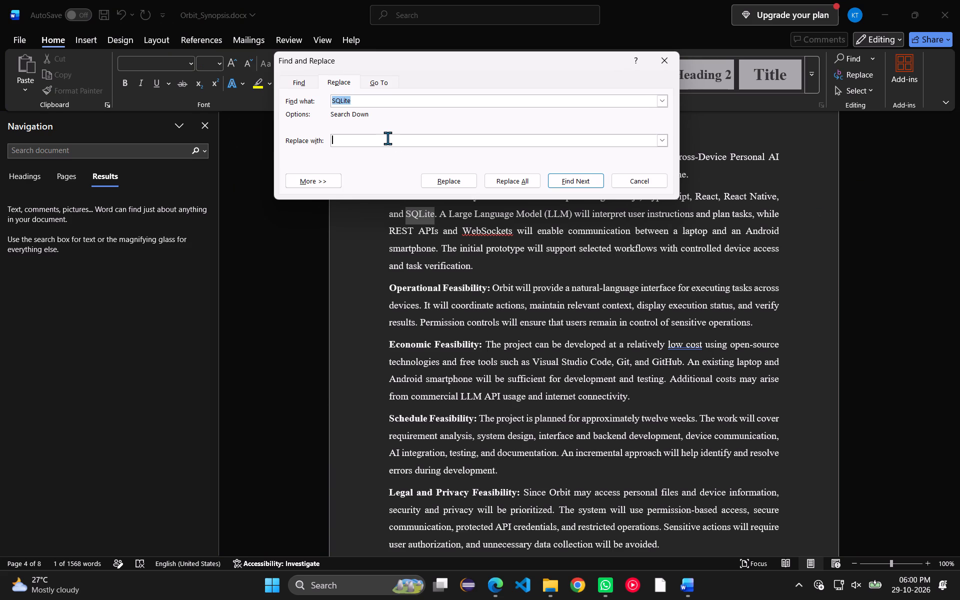
key(ctrl+v)
click(525, 181)
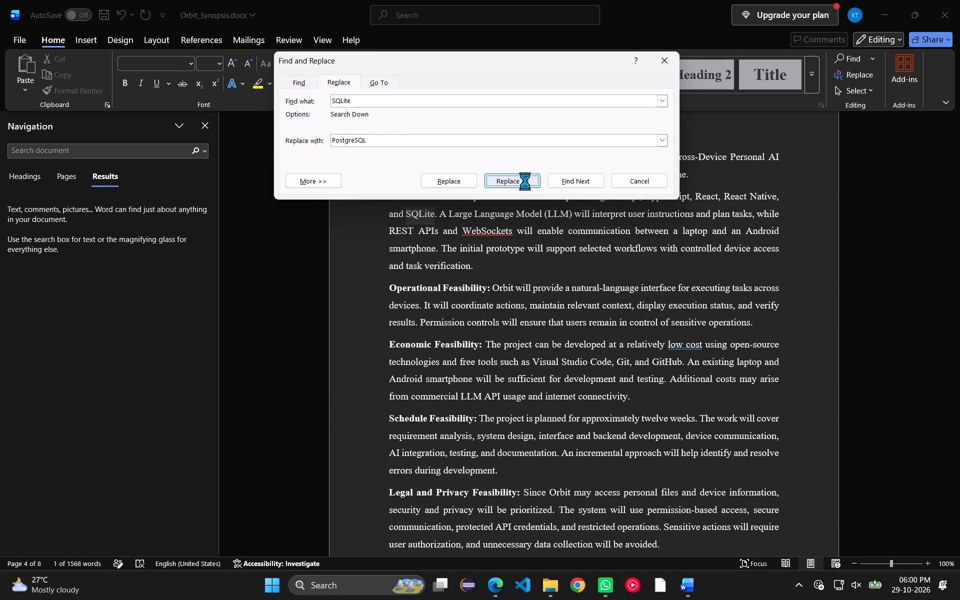
click(516, 174)
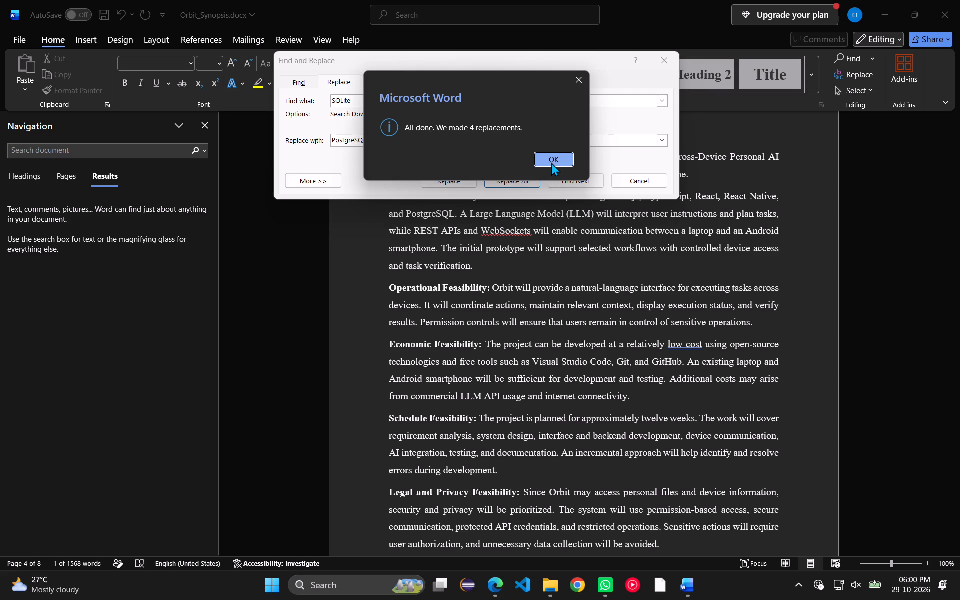
click(551, 162)
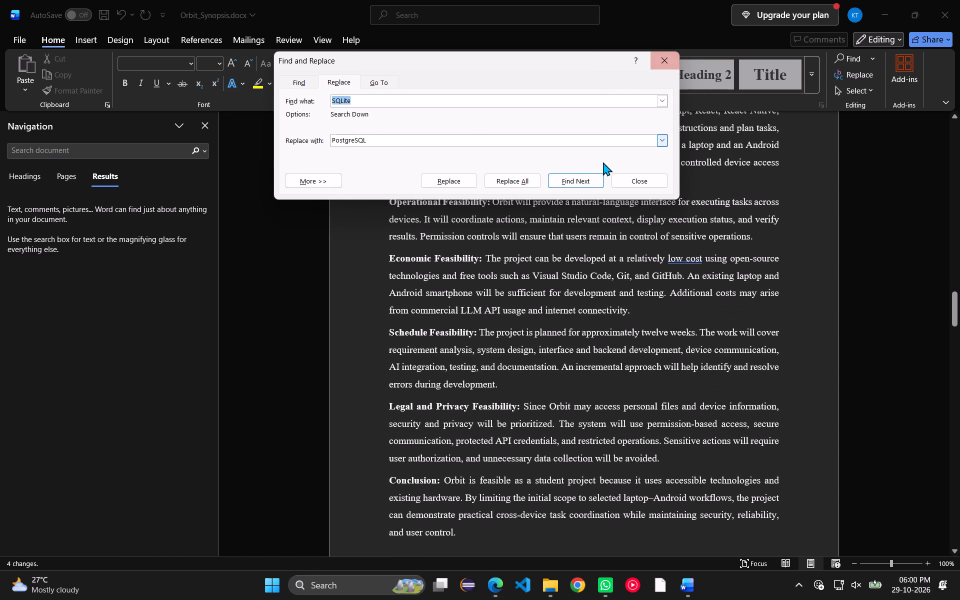
click(634, 178)
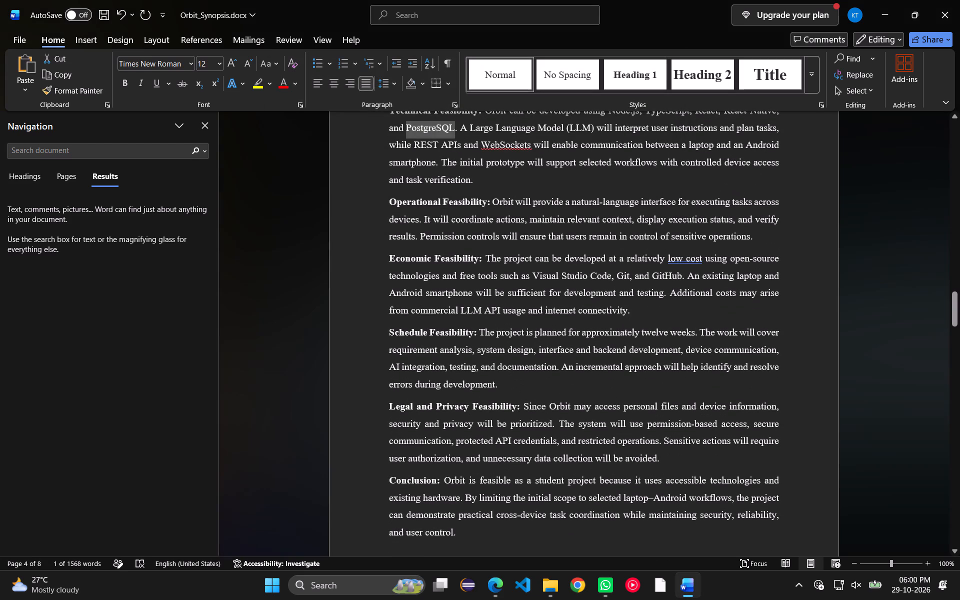
Search the synopsis for any remaining "SQLite" mentions.
click(119, 150)
text(SQL)
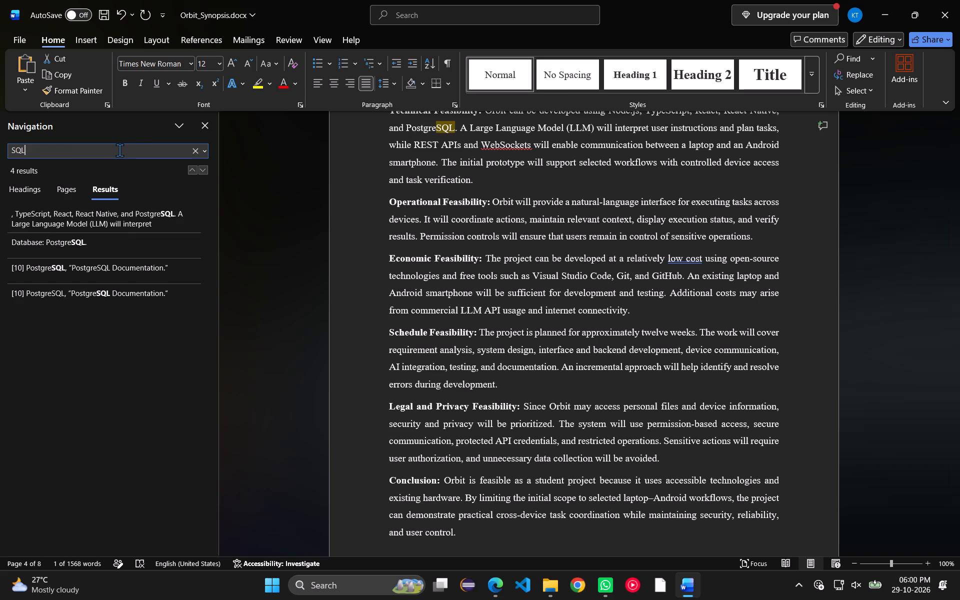
key(shift+l)
key(BackSpace)
text(ite)
key(Return)
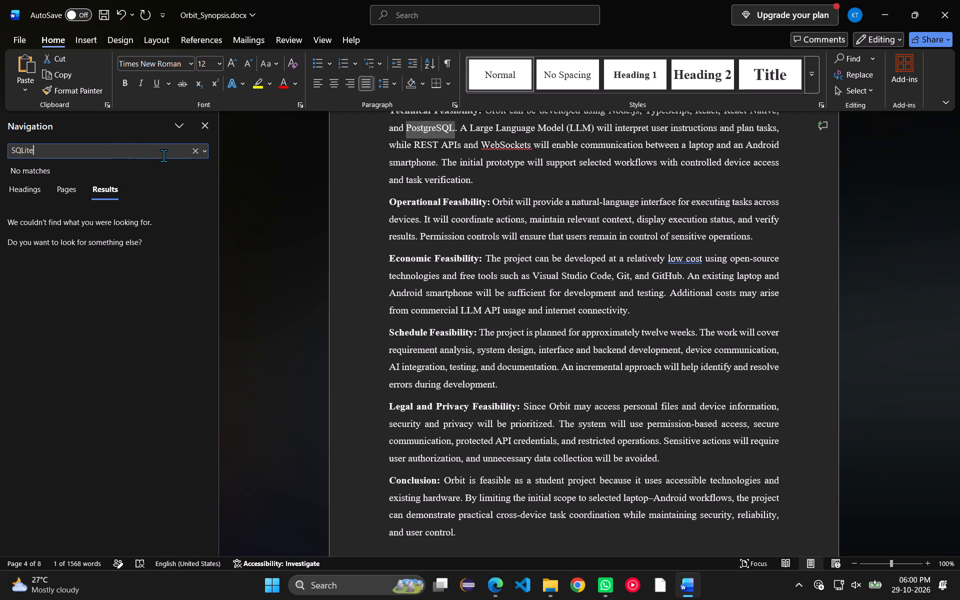
Search the synopsis for leftover spelling variants of the old database name, using "sqllite" and "lite".
scroll(420, 311, down, 2)
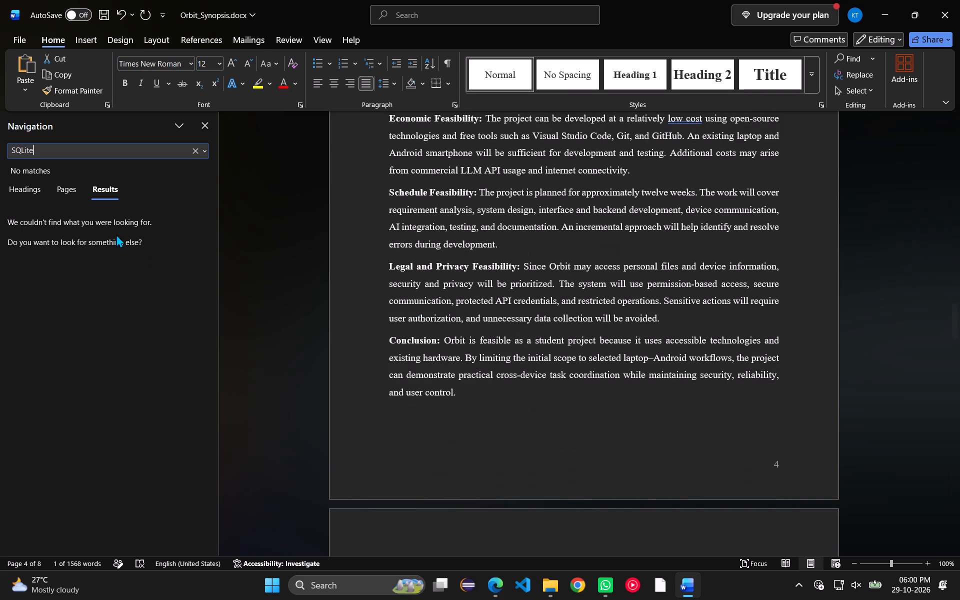
key(BackSpace)
key(BackSpace)
key(BackSpace)
key(BackSpace)
key(BackSpace)
key(BackSpace)
text(sql)
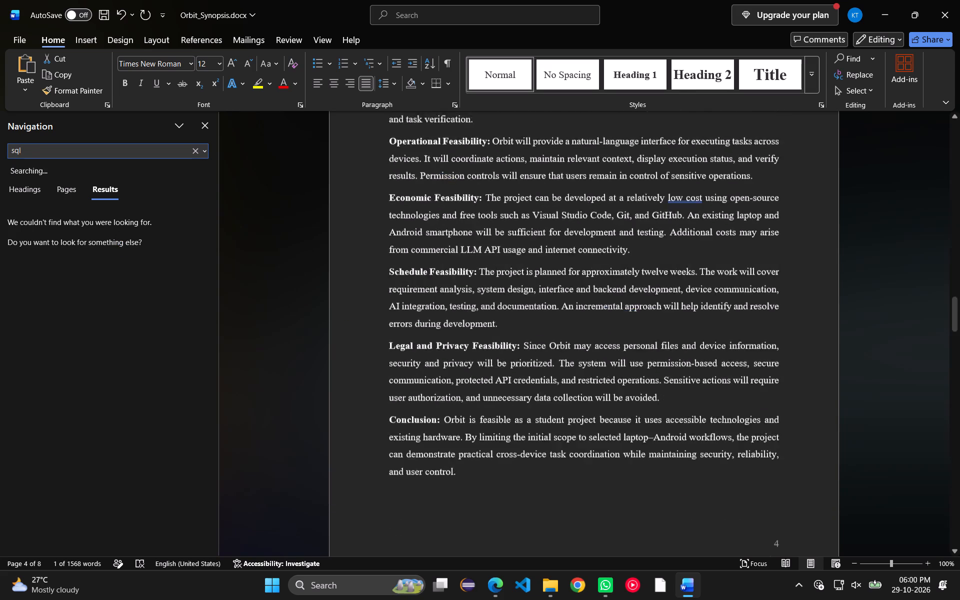
text(lite)
key(BackSpace)
key(BackSpace)
key(BackSpace)
key(BackSpace)
key(BackSpace)
key(BackSpace)
key(BackSpace)
key(BackSpace)
key(BackSpace)
key(BackSpace)
key(BackSpace)
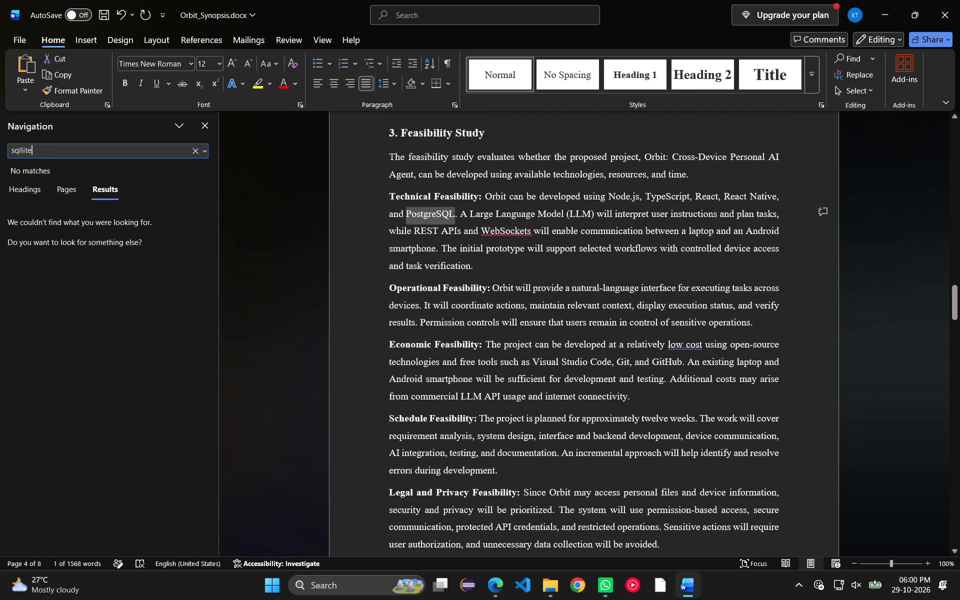
text(lite)
key(Return)
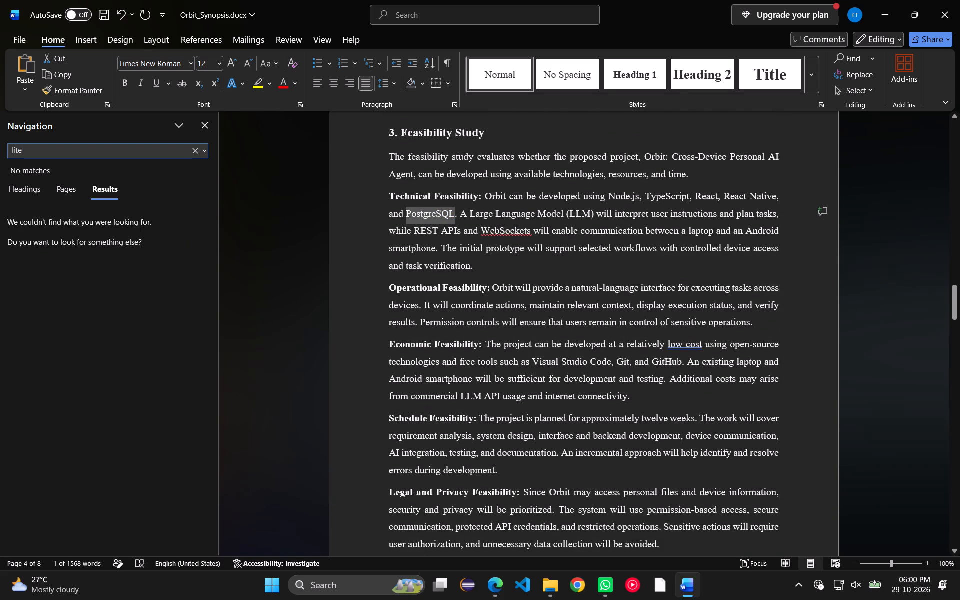
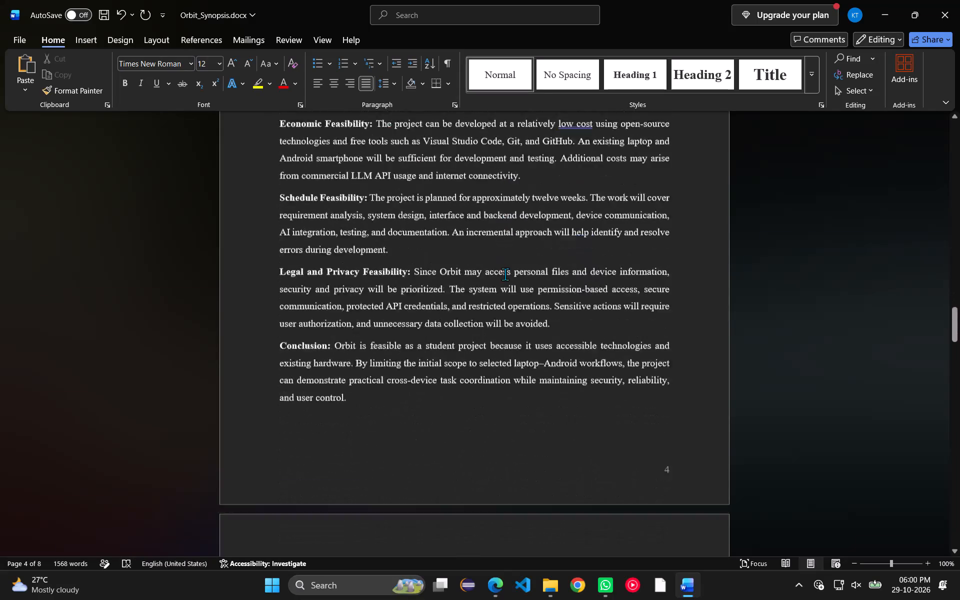
Search the synopsis for "PostgreSQL" and go through its mentions from the Technical Feasibility paragraph to the references, closing the search when done.
scroll(505, 274, down, 8)
click(398, 279)
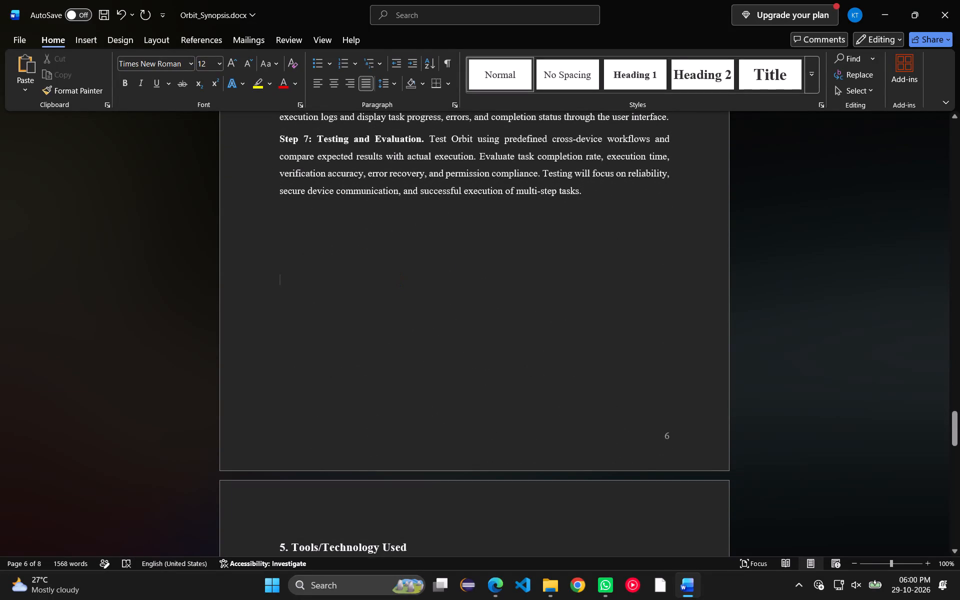
key(ctrl+f)
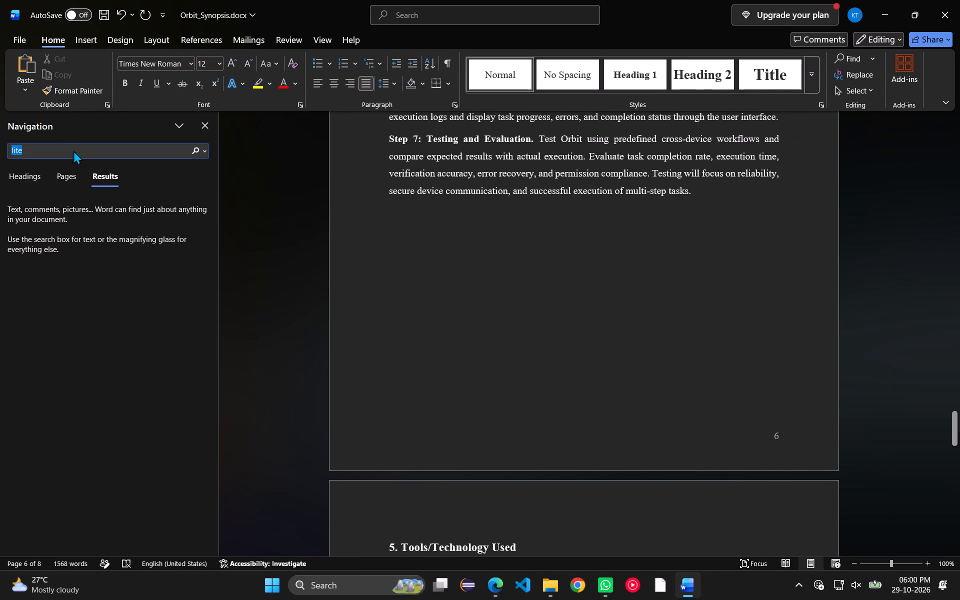
key(BackSpace)
key(BackSpace)
key(ctrl+v)
key(Return)
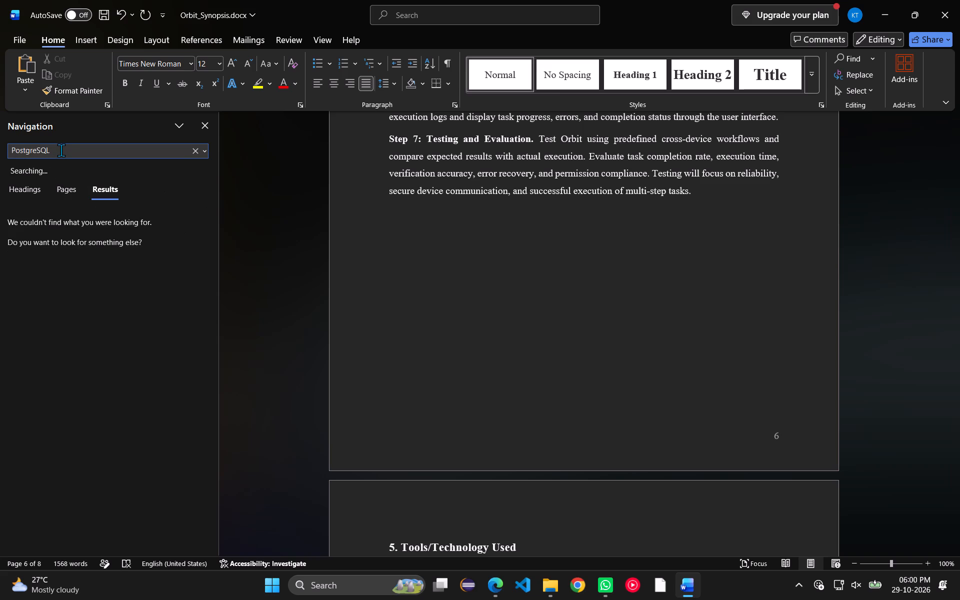
click(190, 169)
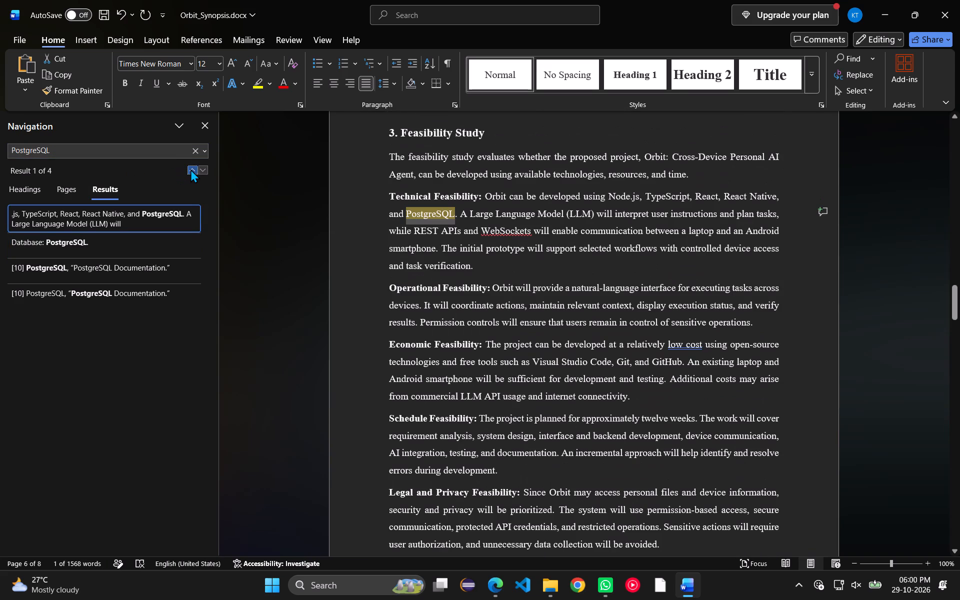
click(204, 169)
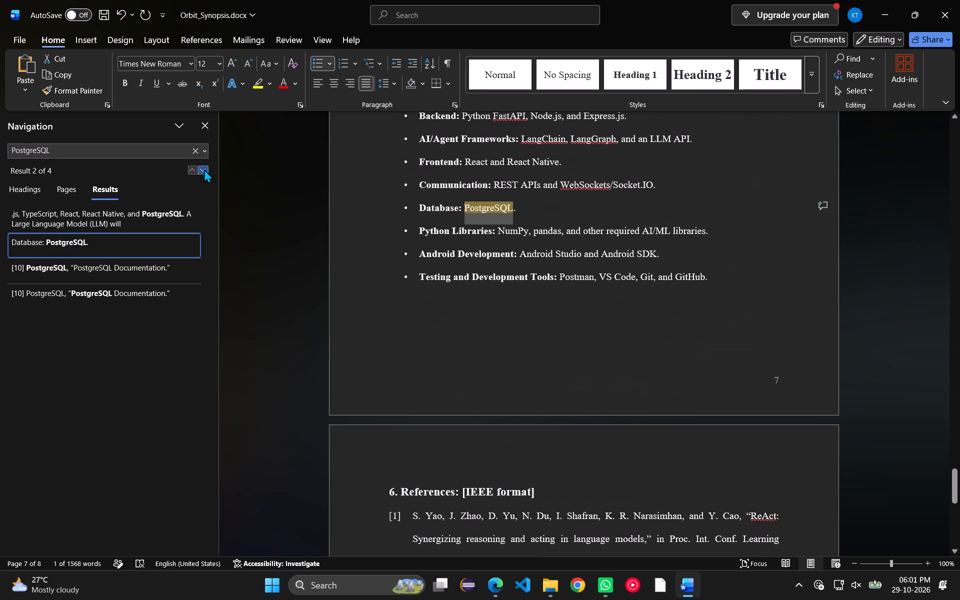
click(204, 169)
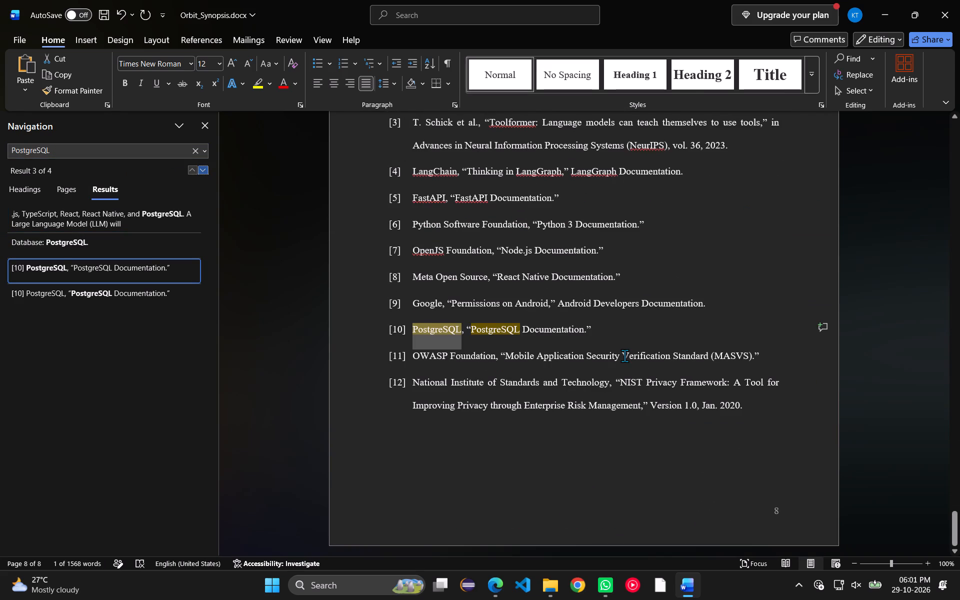
click(528, 317)
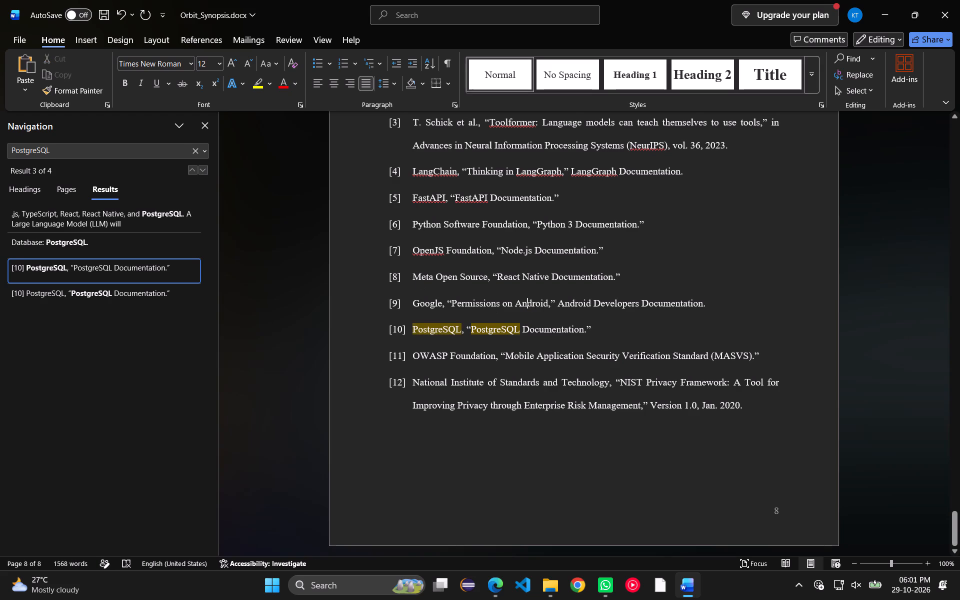
click(206, 122)
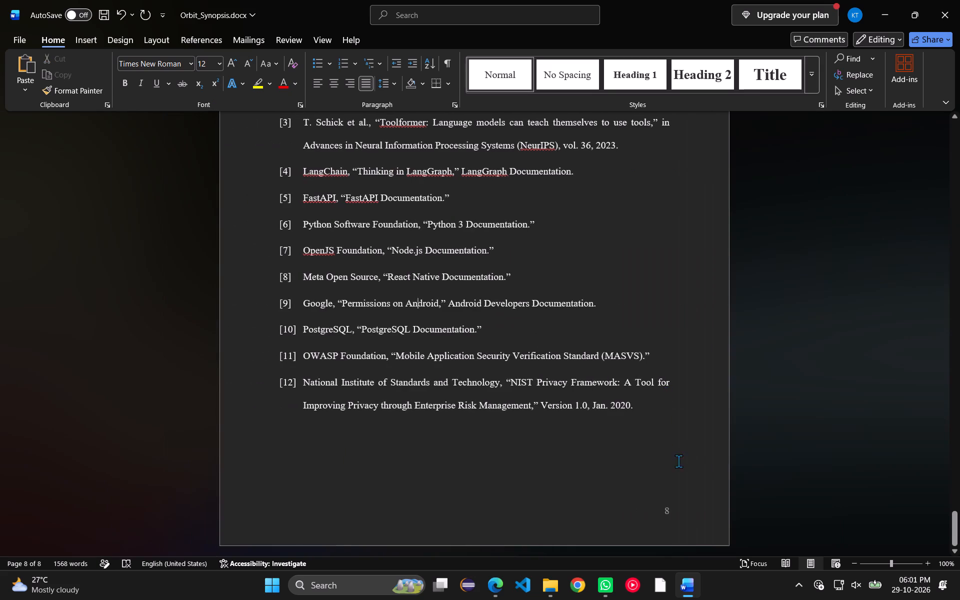
scroll(683, 425, up, 2)
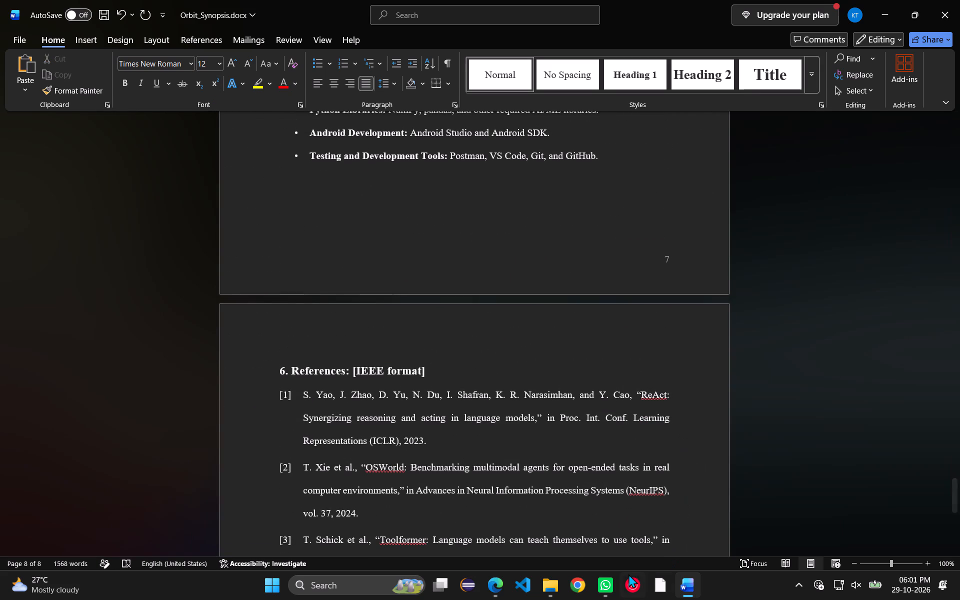